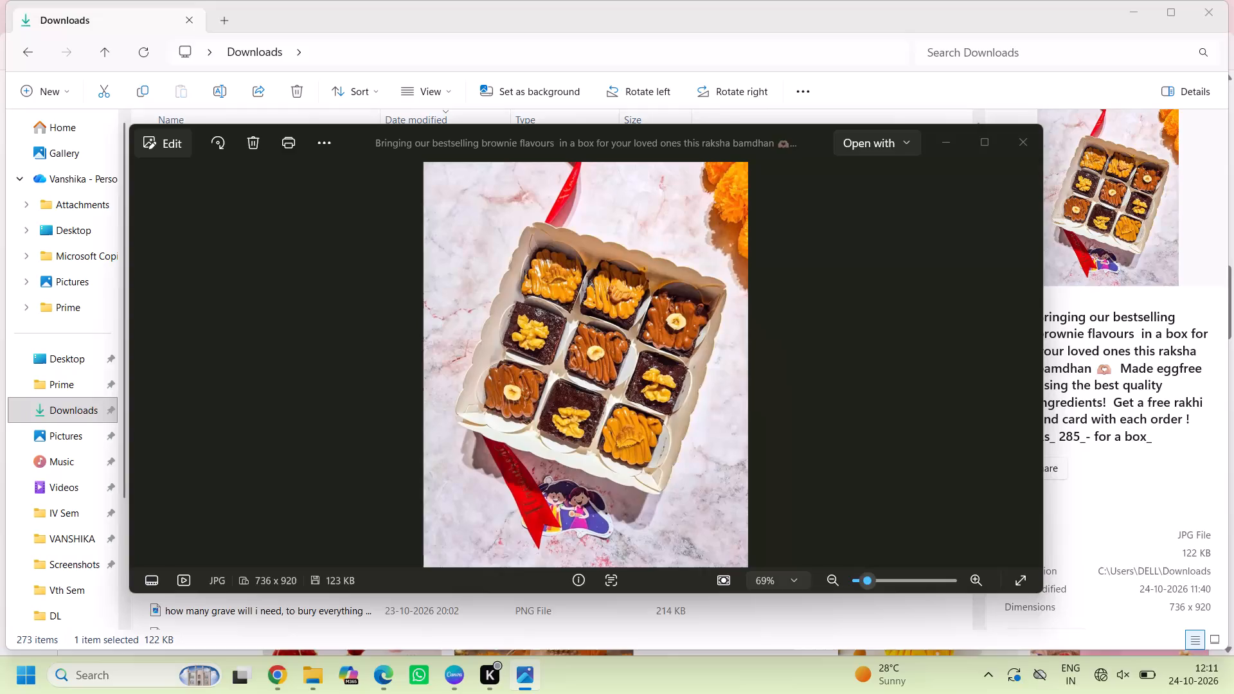
# Close the brownie gift box photo to return to the Downloads folder.
pyautogui.click(1027, 147)
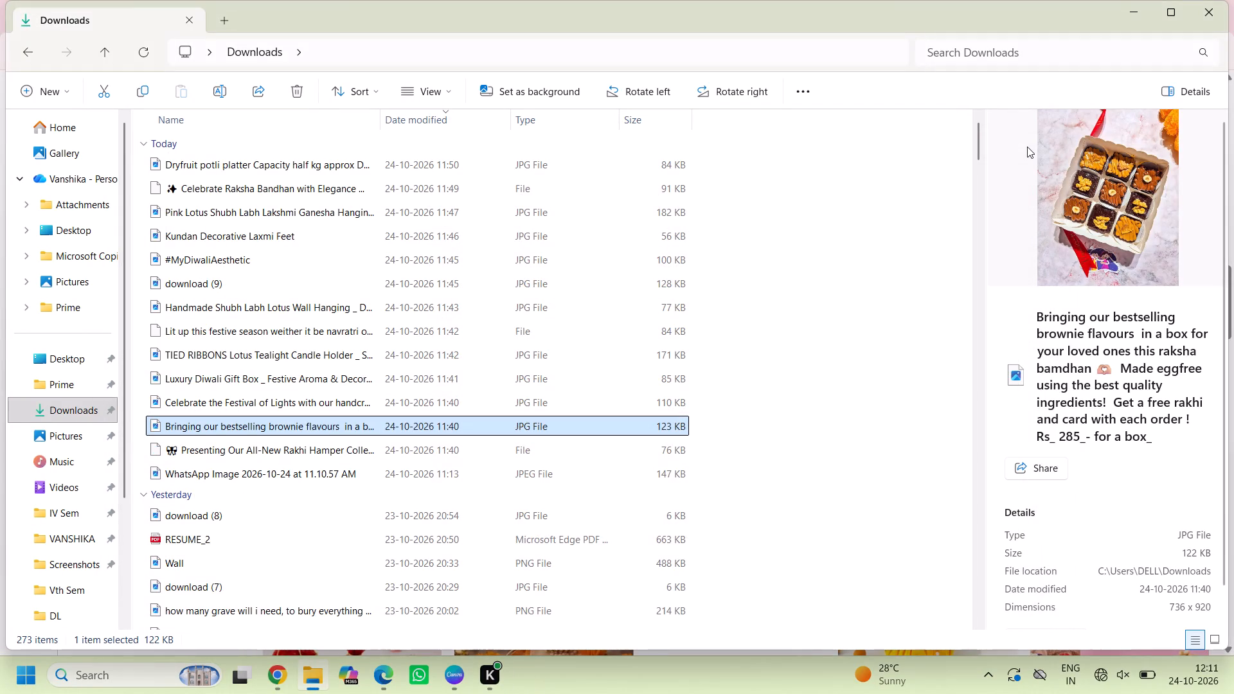
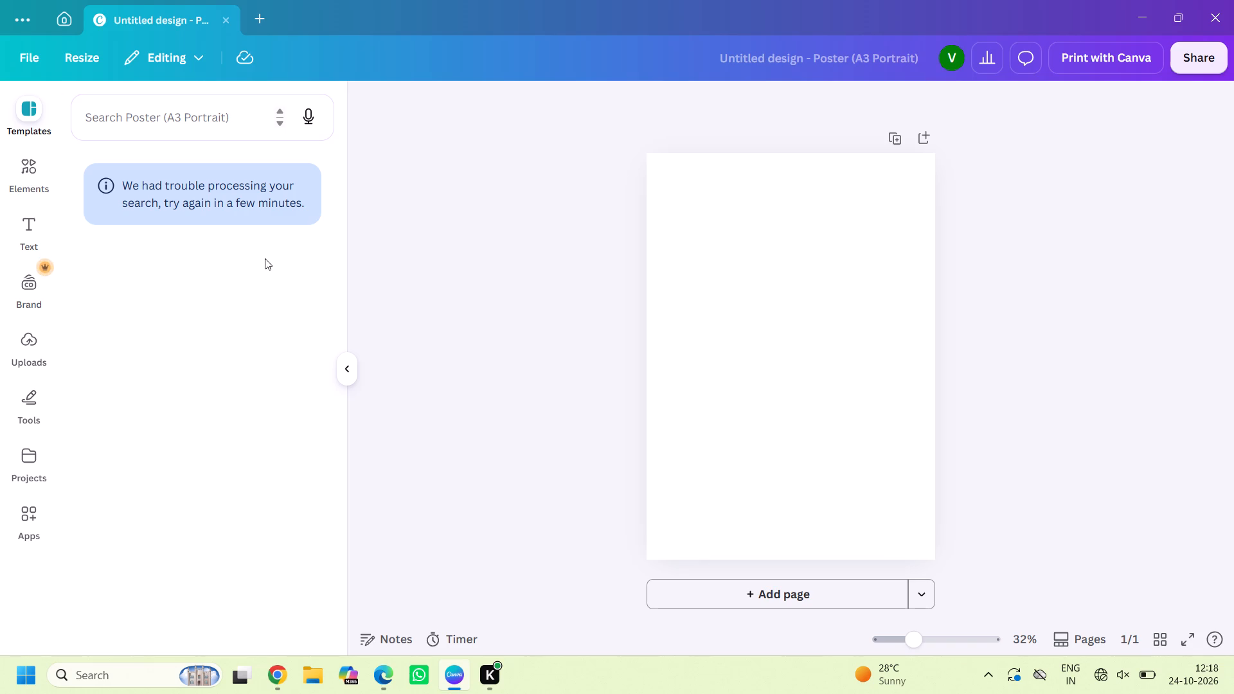
# Open the uploaded images and look through the festive product photos available for the blank poster.
pyautogui.click(17, 352)
pyautogui.click(250, 170)
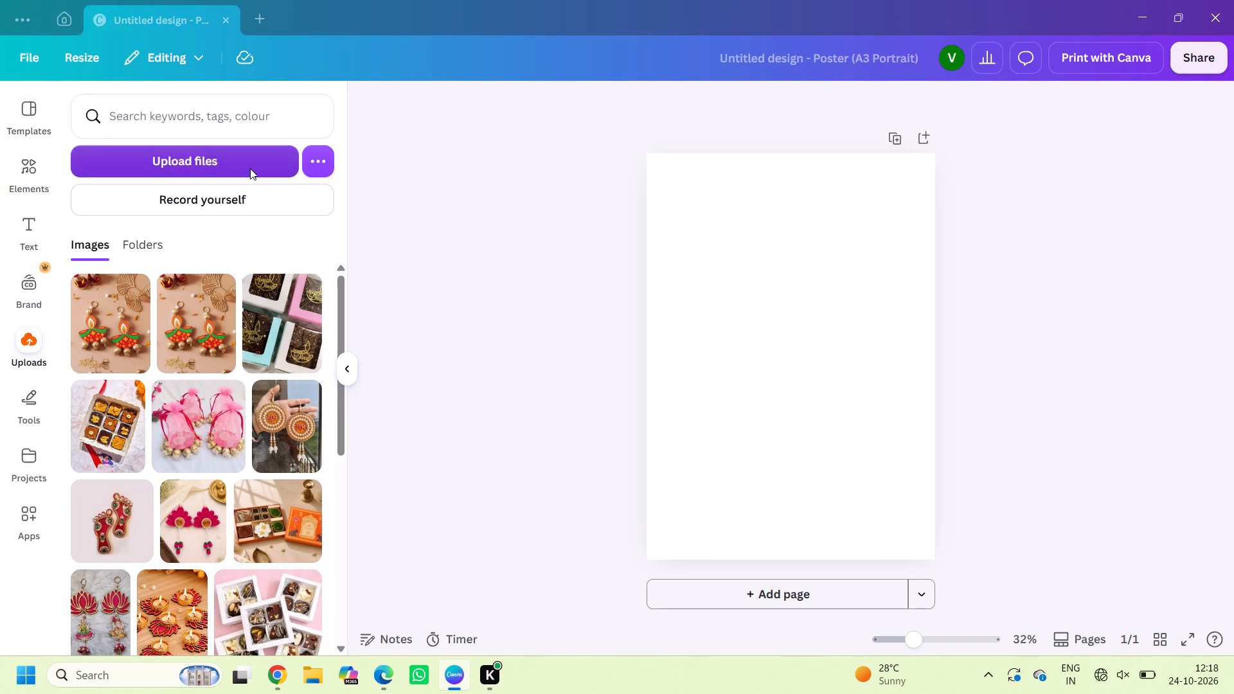
pyautogui.click(487, 13)
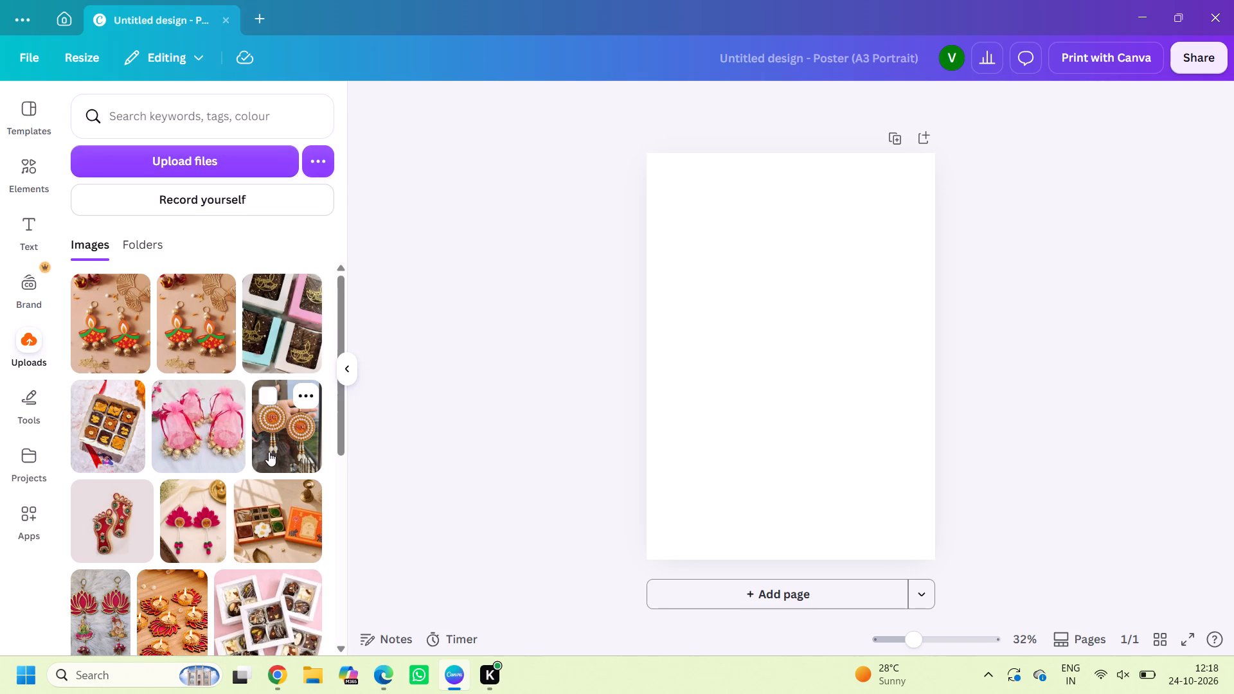
pyautogui.scroll(-1, 269, 452)
pyautogui.scroll(-1, 237, 577)
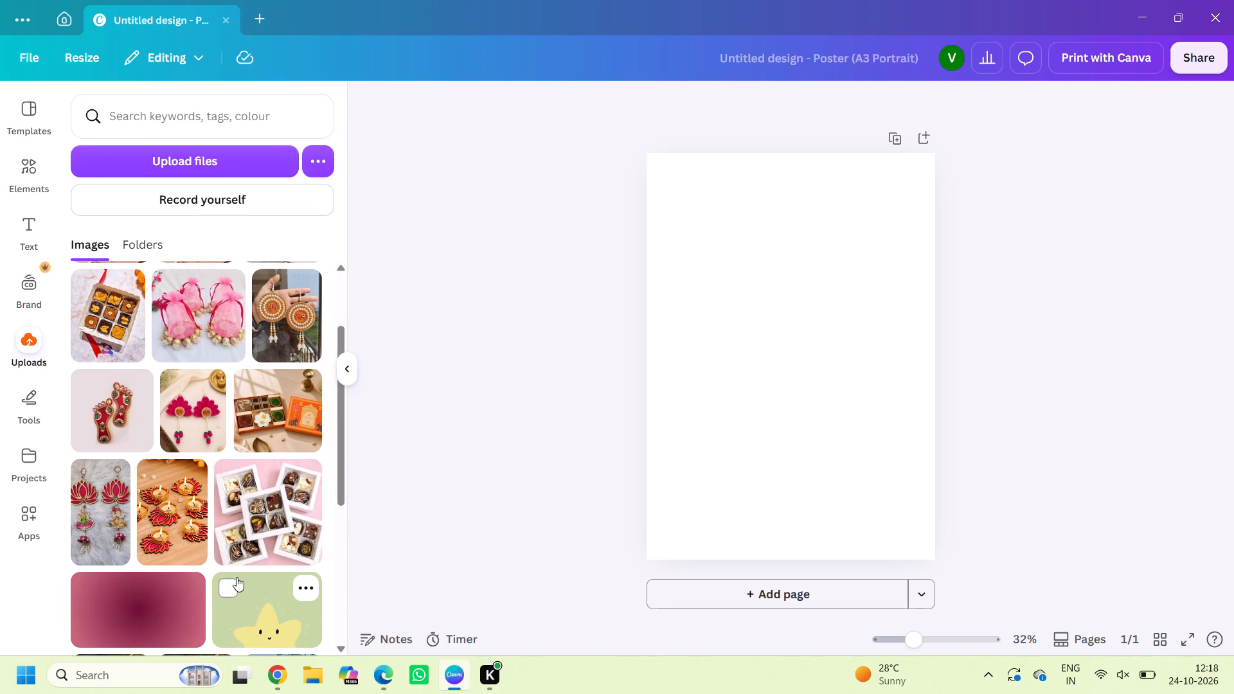
pyautogui.click(794, 436)
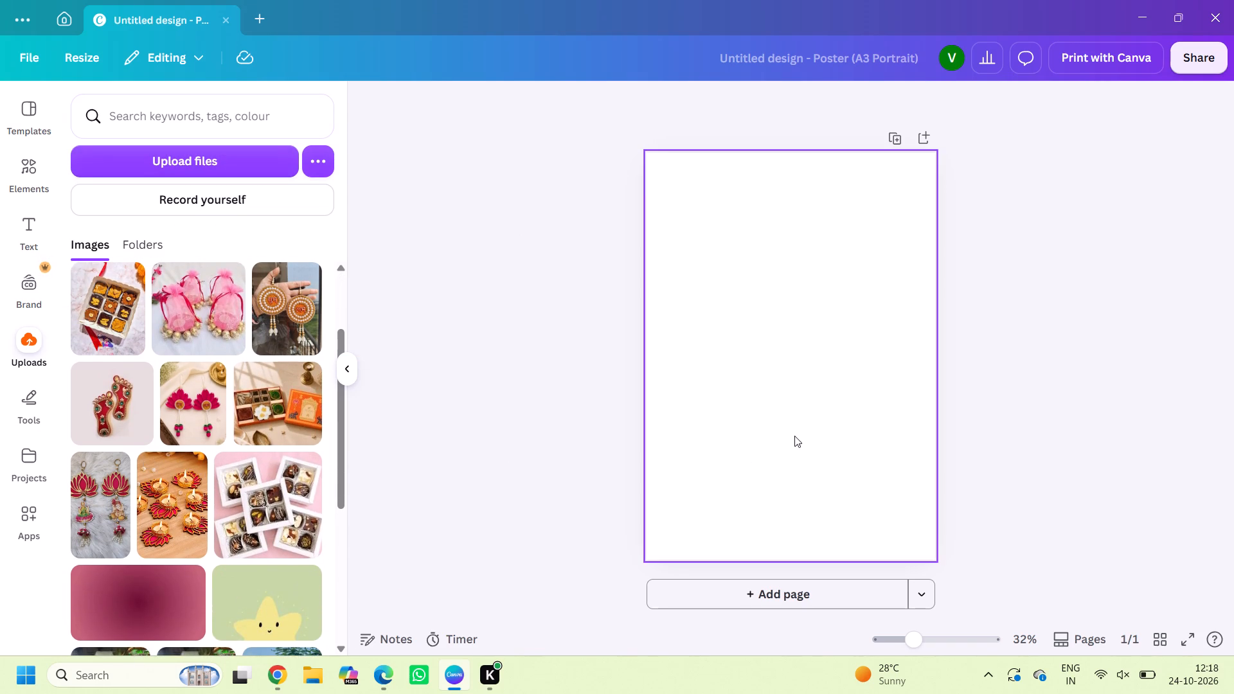
pyautogui.scroll(7, 224, 428)
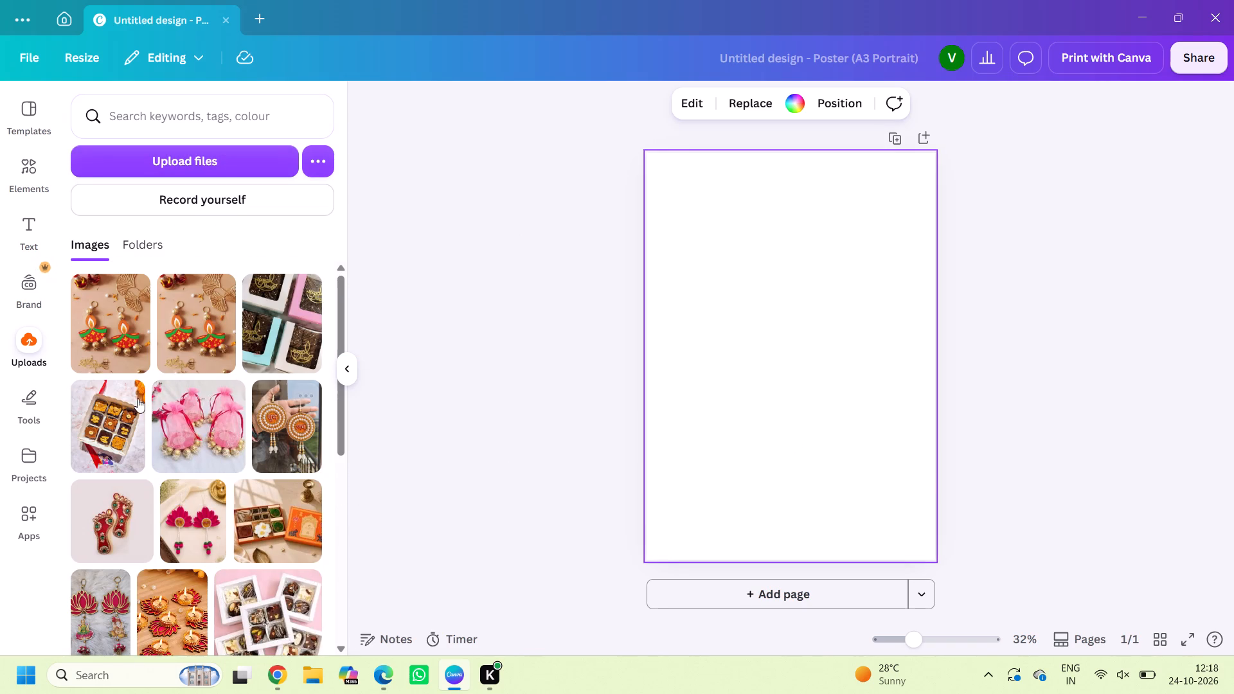
pyautogui.scroll(-3, 215, 434)
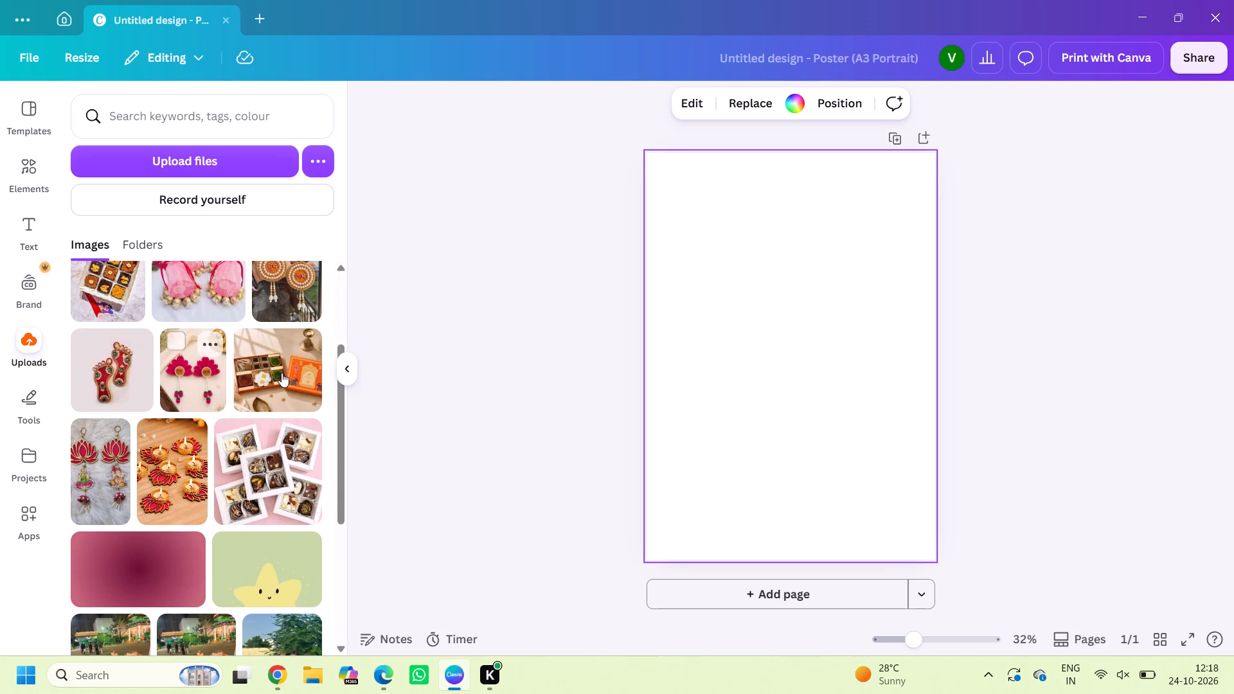
# Add the lotus diya candle photo to the poster and crop its top and bottom edges.
pyautogui.click(160, 467)
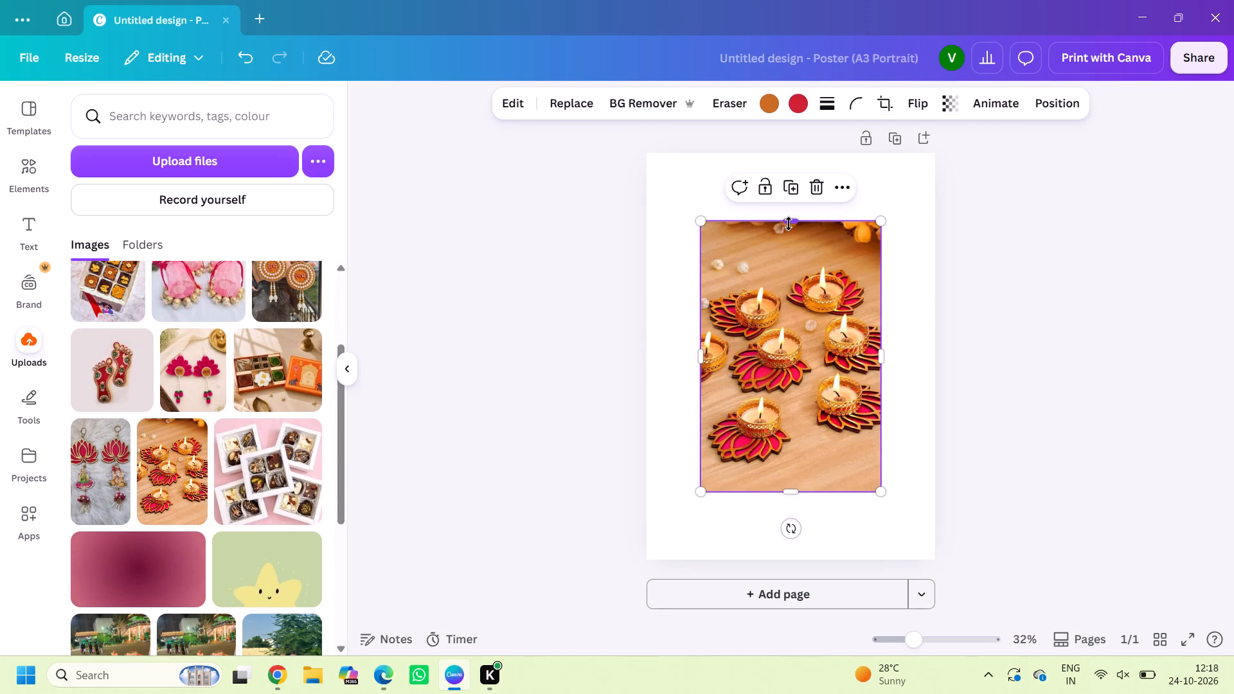
pyautogui.moveTo(789, 224); pyautogui.dragTo(792, 267)
pyautogui.moveTo(787, 491); pyautogui.dragTo(792, 469)
# Shrink the diya candle photo and align it flush with the page's upper-left corner.
pyautogui.moveTo(787, 403); pyautogui.dragTo(690, 278)
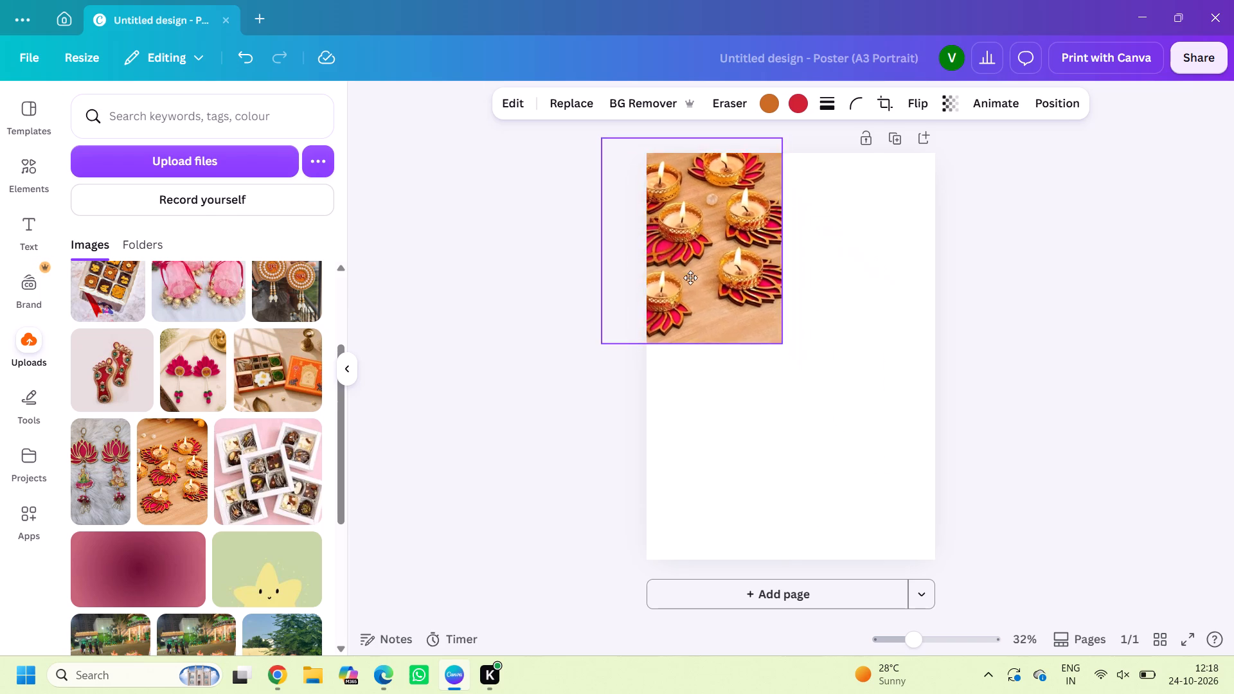
pyautogui.moveTo(690, 278); pyautogui.dragTo(725, 291)
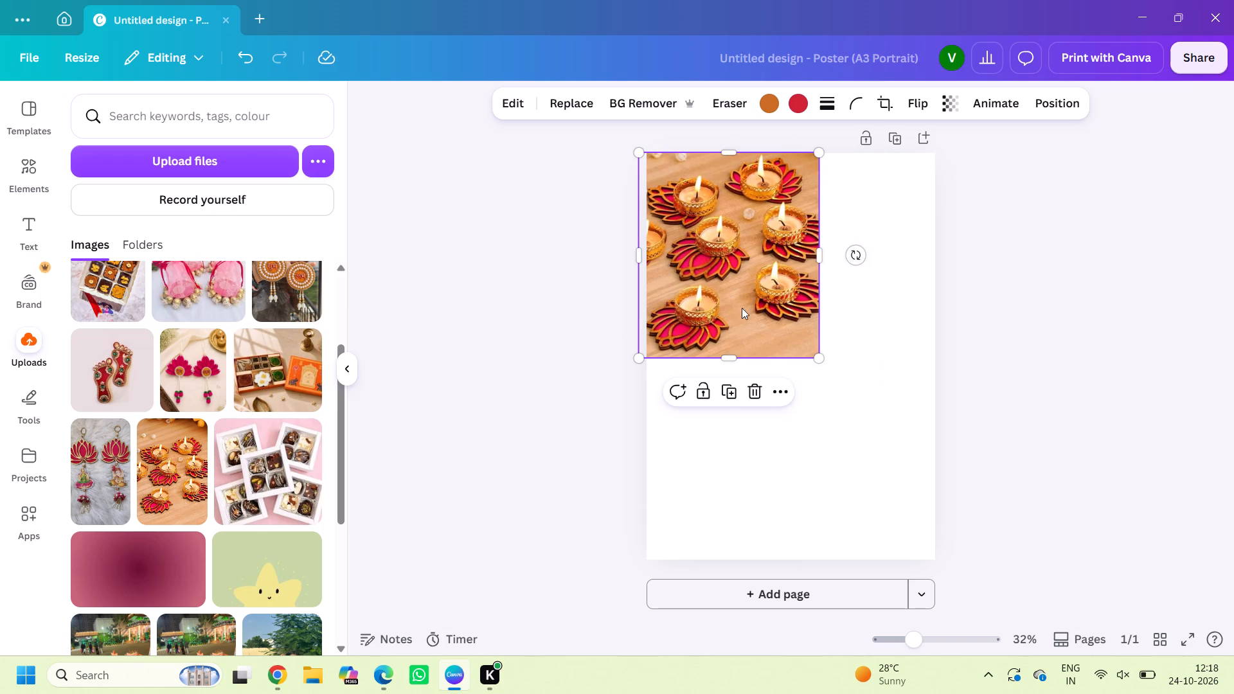
pyautogui.moveTo(819, 356); pyautogui.dragTo(719, 283)
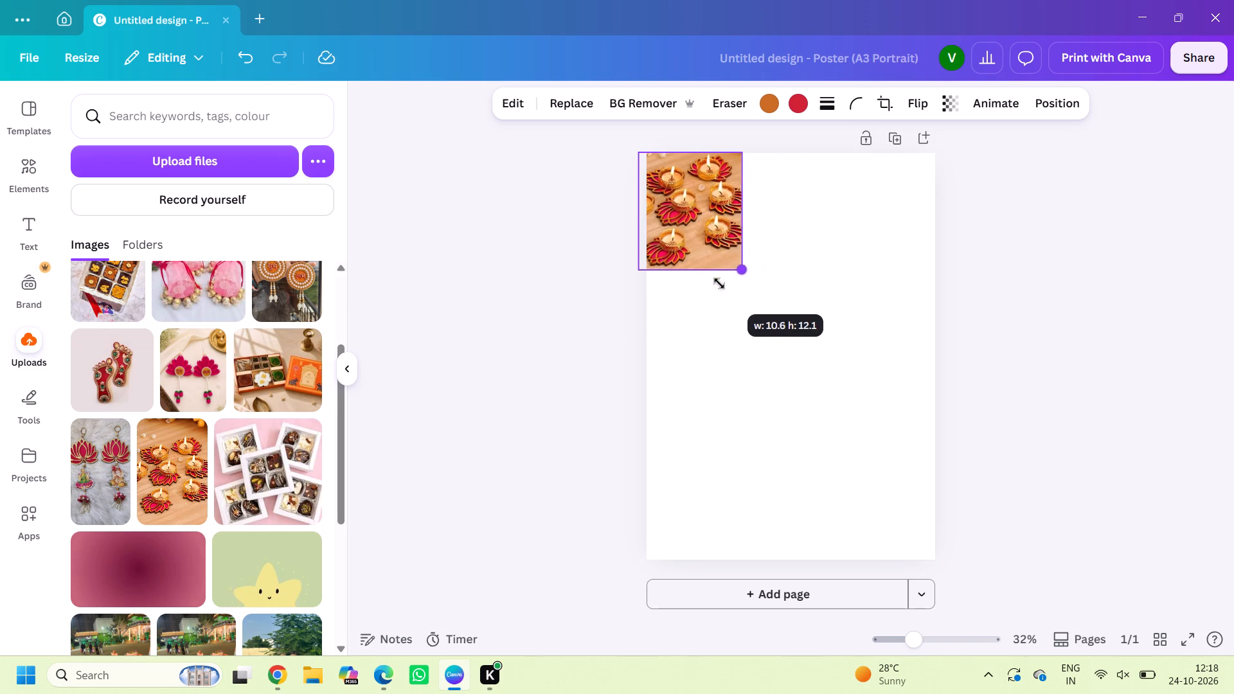
pyautogui.moveTo(719, 283); pyautogui.dragTo(738, 296)
pyautogui.moveTo(716, 236); pyautogui.dragTo(727, 235)
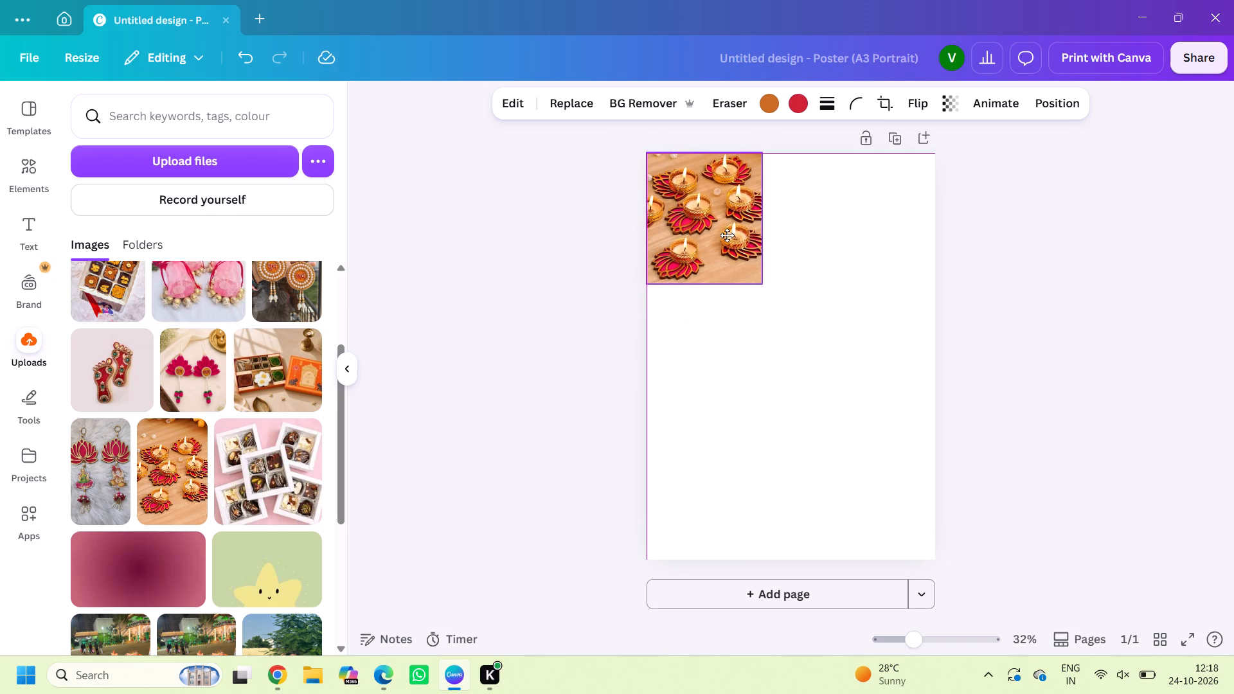
pyautogui.moveTo(727, 235); pyautogui.dragTo(728, 234)
pyautogui.click(879, 323)
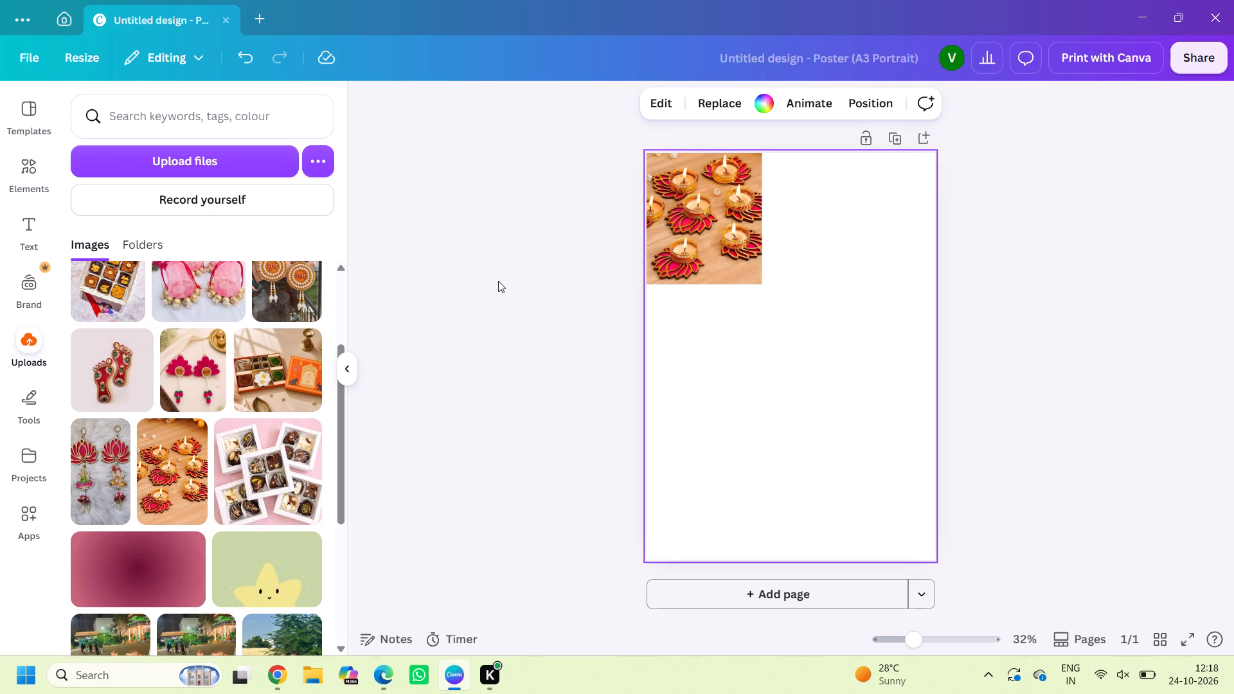
# Add the lotus hangings photo with the Lakshmi and Ganesha figures and place it in the page's upper-right corner.
pyautogui.click(101, 475)
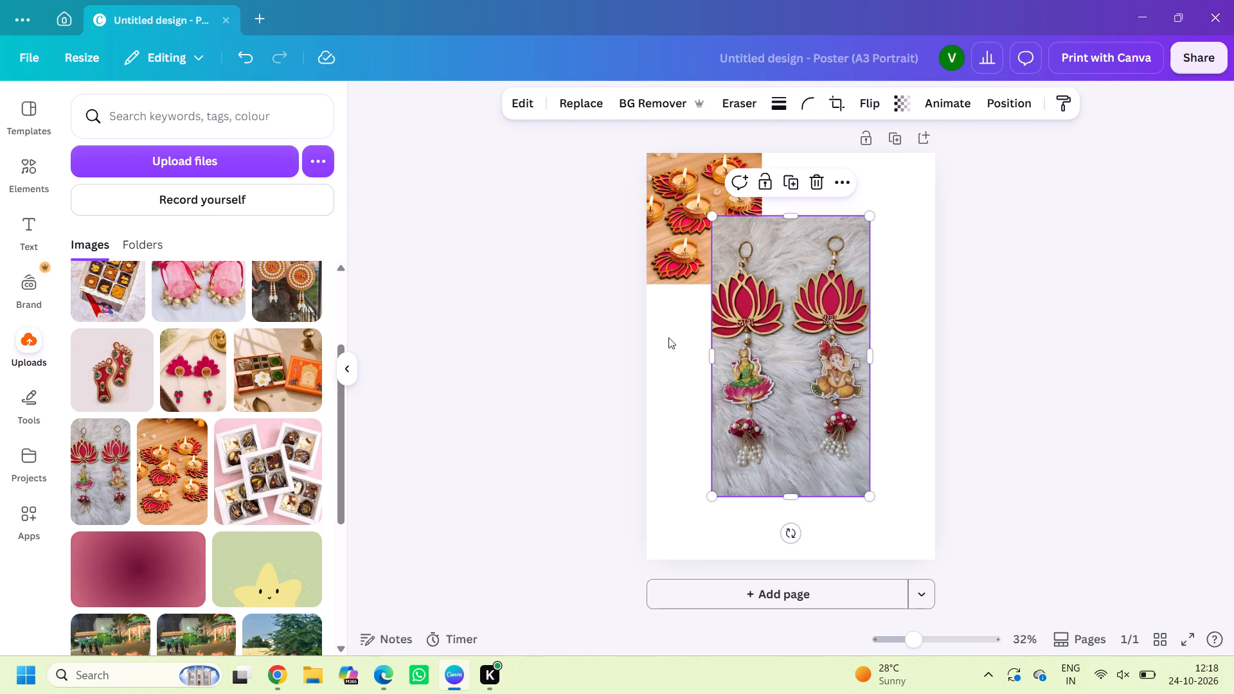
pyautogui.moveTo(805, 443); pyautogui.dragTo(882, 361)
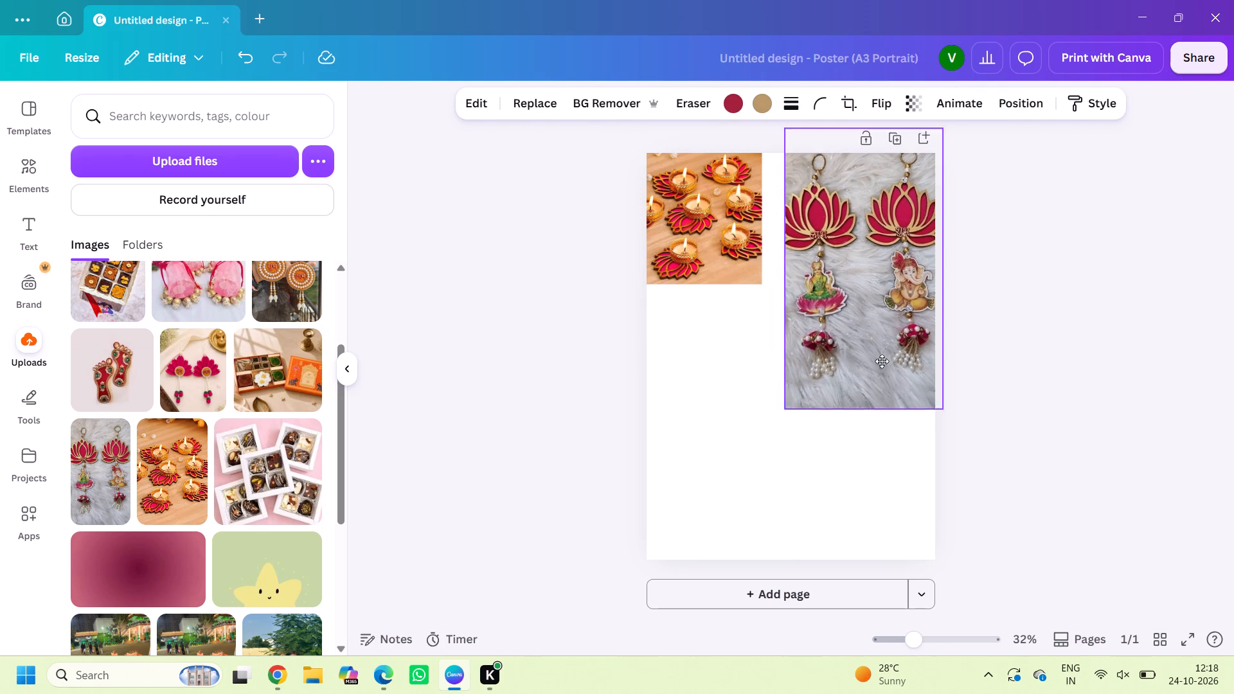
pyautogui.moveTo(882, 361); pyautogui.dragTo(863, 378)
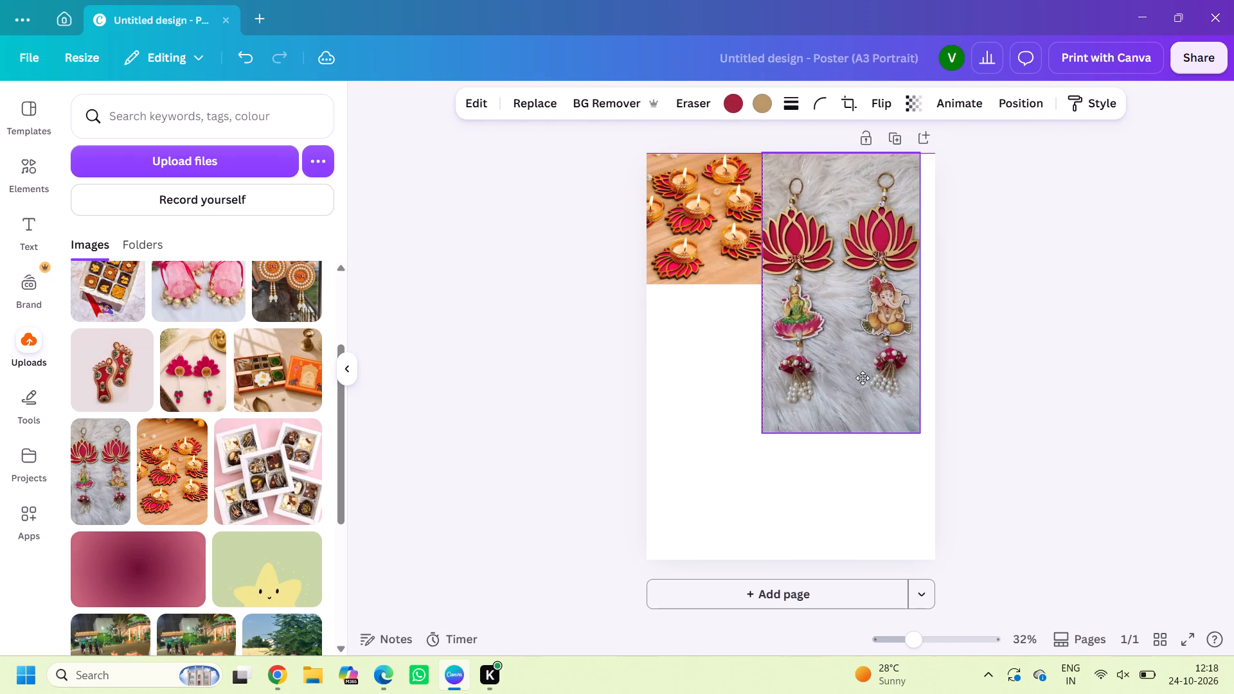
pyautogui.moveTo(863, 378); pyautogui.dragTo(871, 377)
# Enlarge the diya candle photo to about 13.4 wide by 15.3 high so it meets the lotus hangings photo's edge.
pyautogui.click(693, 247)
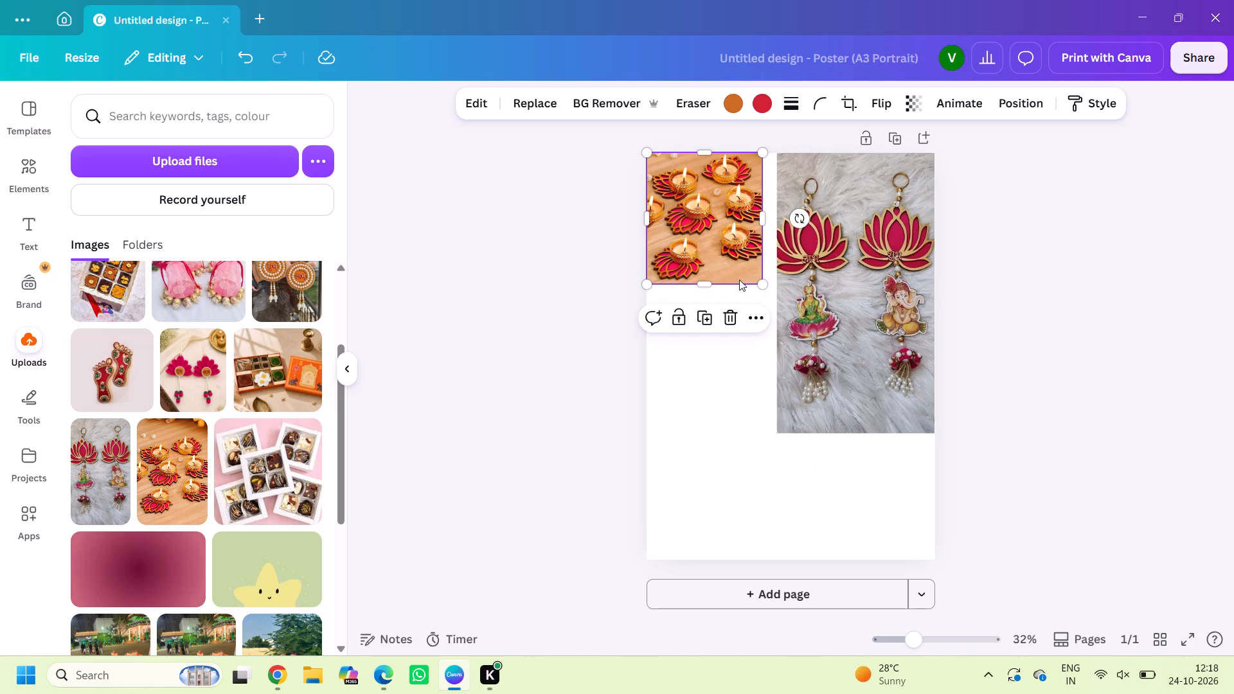
pyautogui.moveTo(765, 288); pyautogui.dragTo(782, 305)
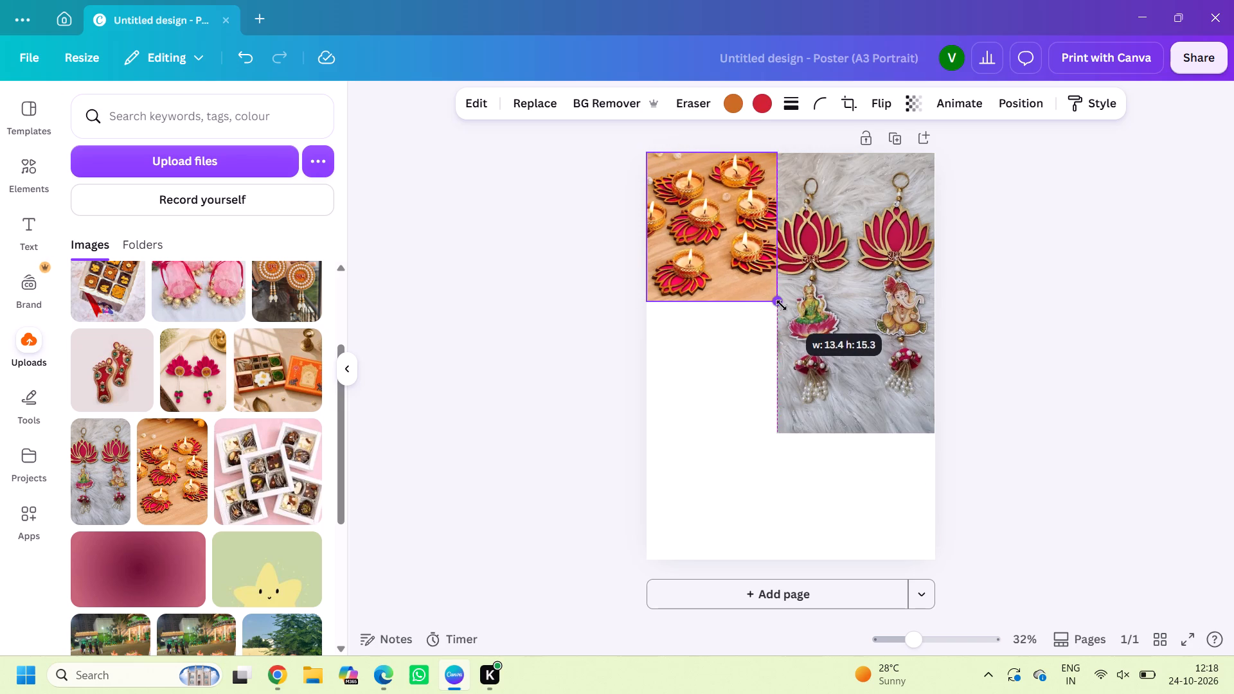
pyautogui.moveTo(782, 305); pyautogui.dragTo(781, 305)
pyautogui.click(736, 385)
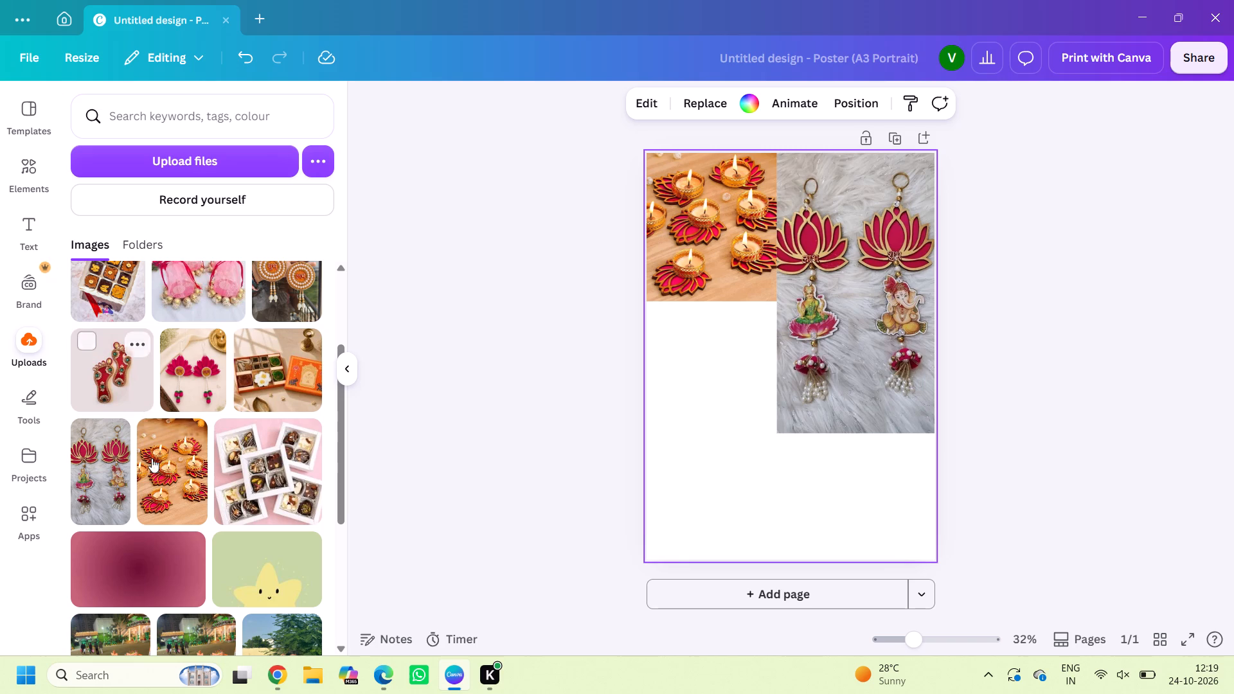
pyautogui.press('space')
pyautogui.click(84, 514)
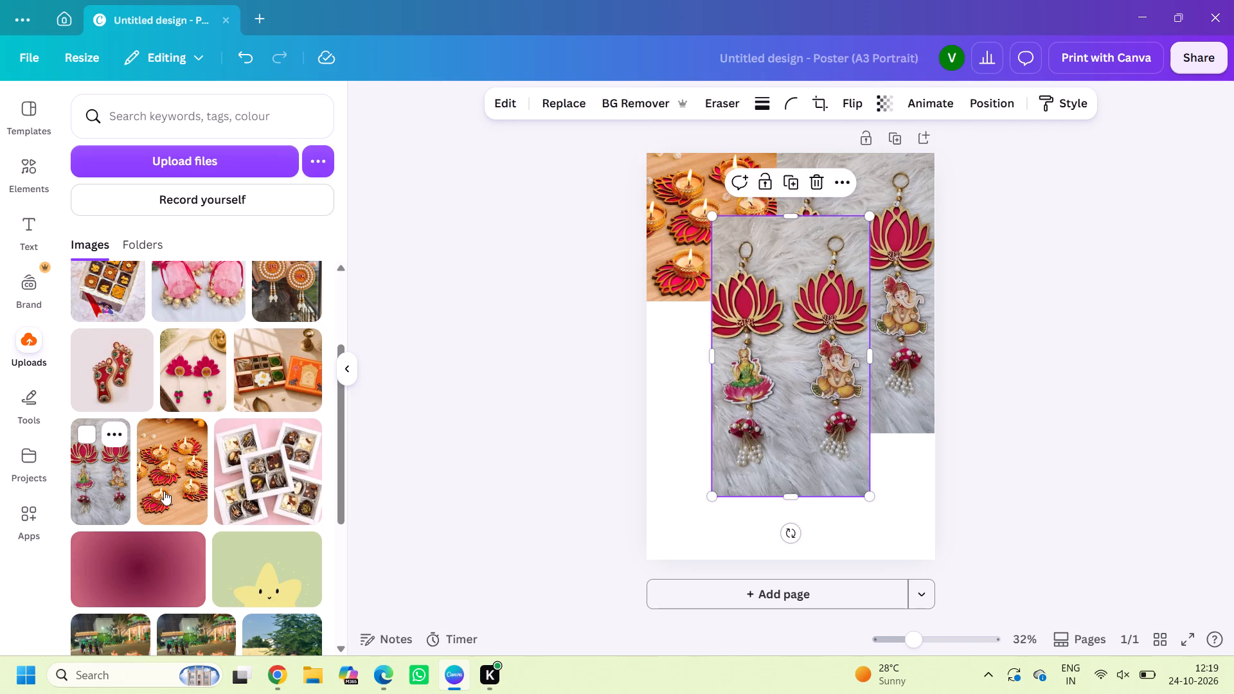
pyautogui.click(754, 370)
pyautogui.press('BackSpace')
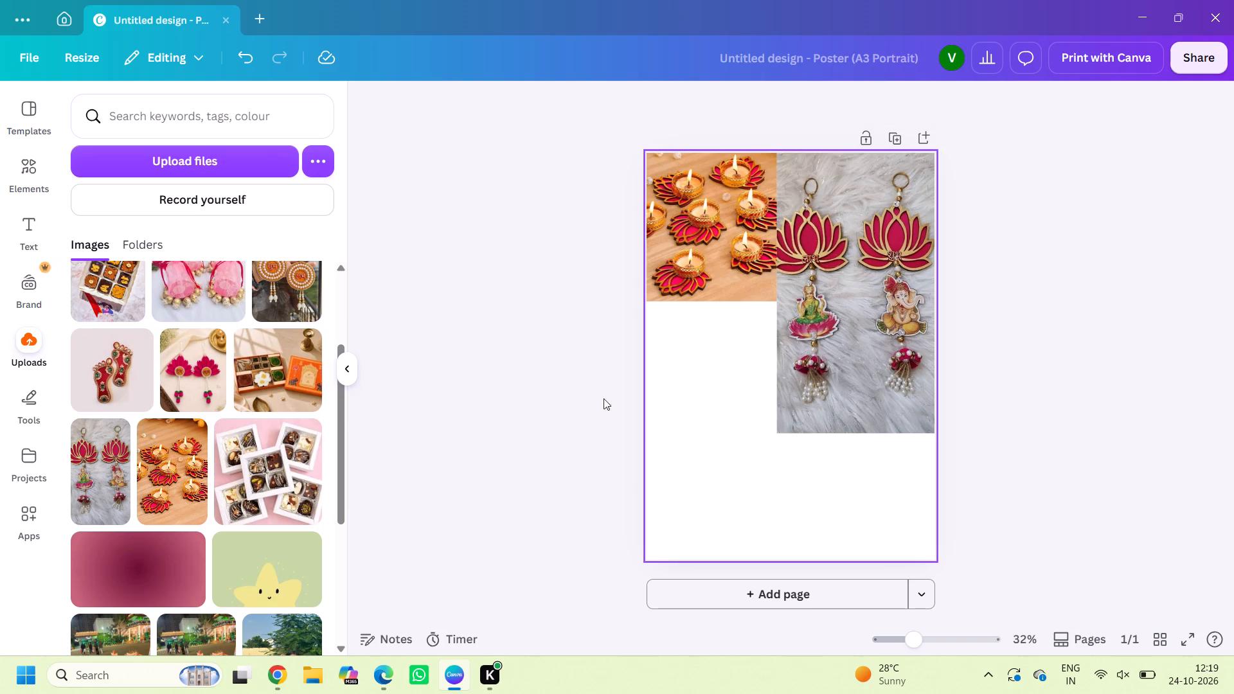
# Add the pink lotus hangings photo over the lower part of the page and crop its top edge slightly.
pyautogui.scroll(1, 238, 486)
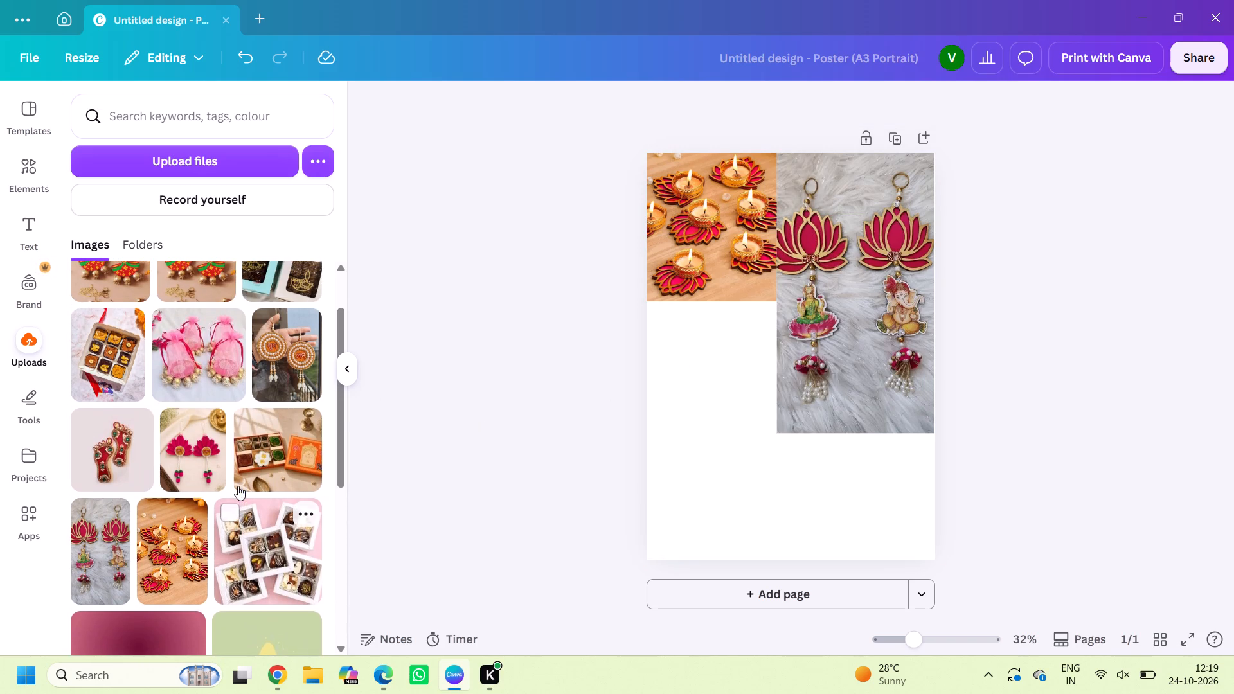
pyautogui.click(179, 447)
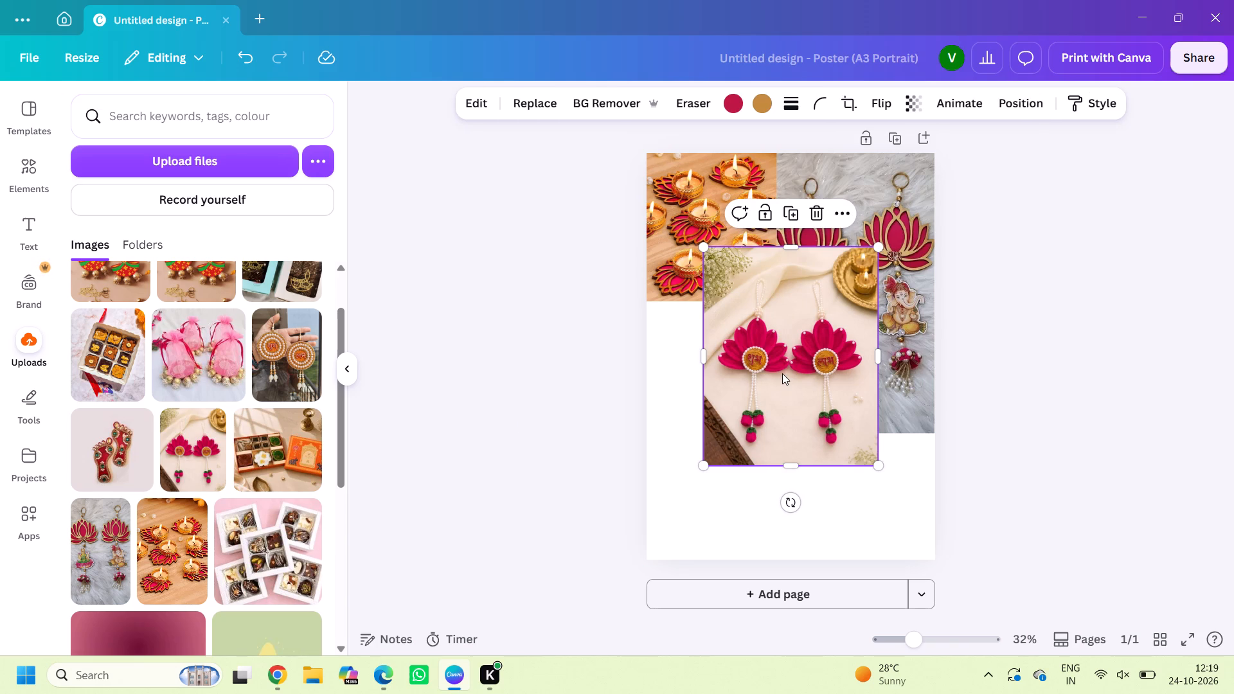
pyautogui.moveTo(755, 379); pyautogui.dragTo(827, 462)
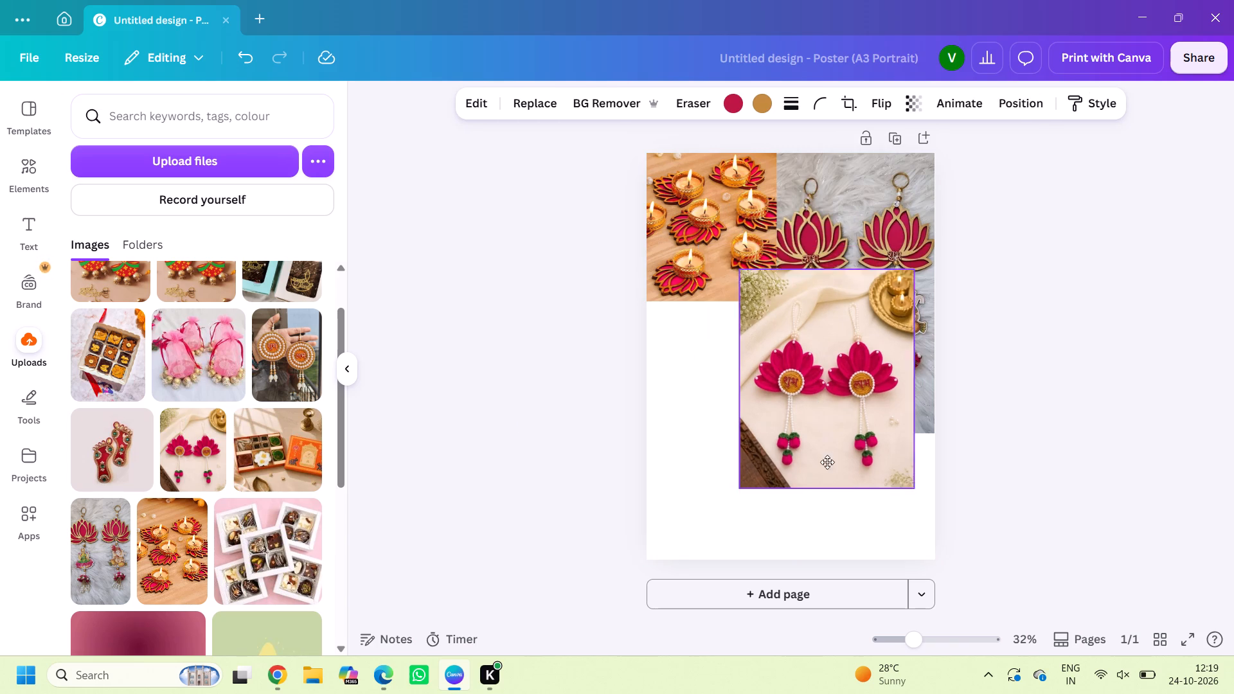
pyautogui.moveTo(827, 462); pyautogui.dragTo(819, 534)
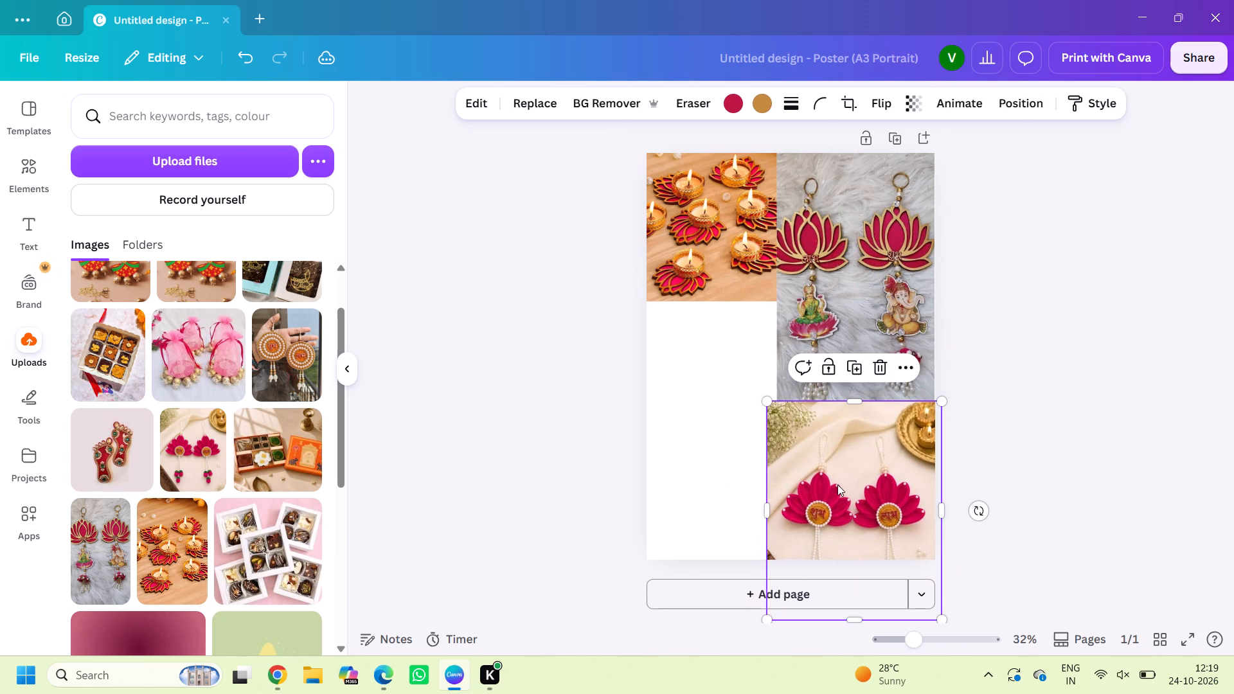
pyautogui.moveTo(837, 485); pyautogui.dragTo(817, 399)
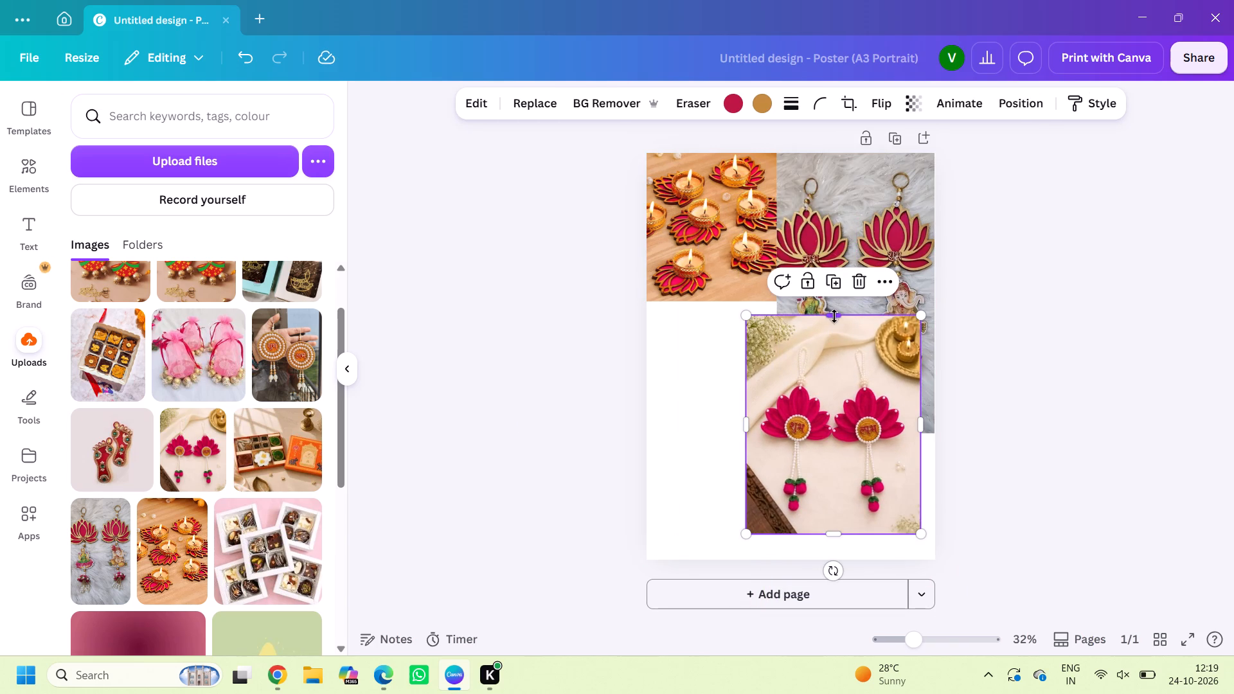
pyautogui.click(836, 317)
pyautogui.moveTo(836, 317); pyautogui.dragTo(834, 341)
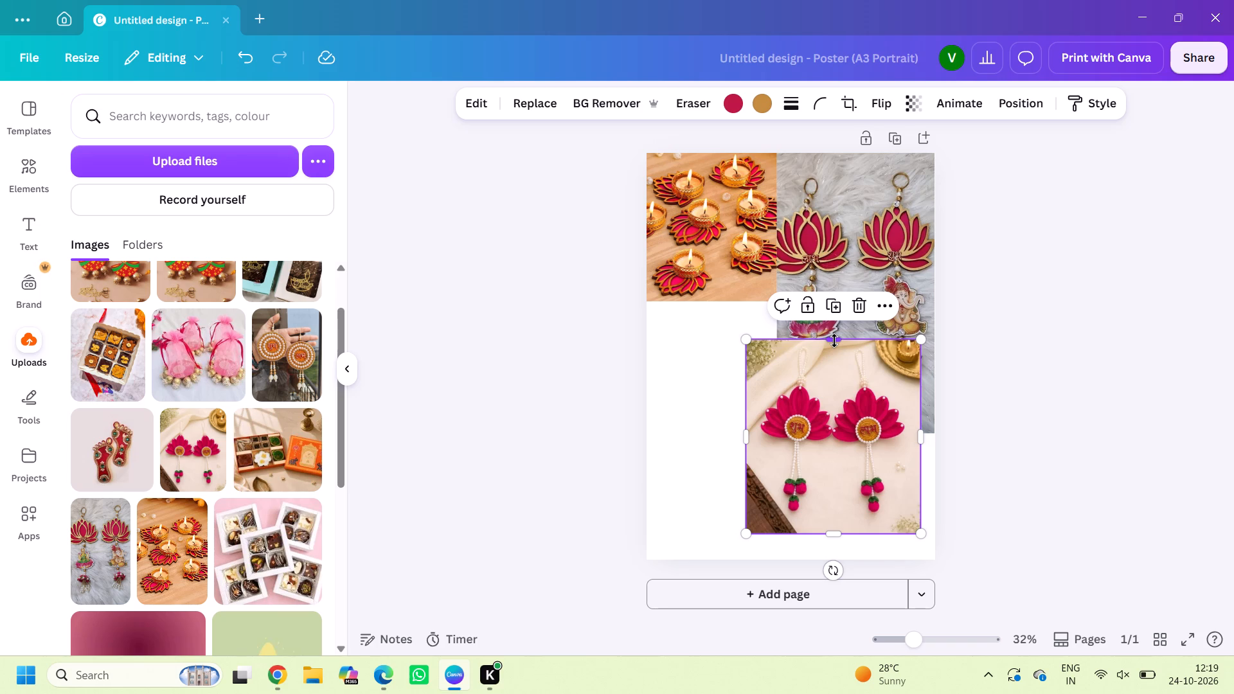
pyautogui.doubleClick(834, 341)
# Position the pink lotus hangings photo in the page's lower-right corner, overlapping the figure hangings photo, and scale it down slightly.
pyautogui.moveTo(836, 414); pyautogui.dragTo(875, 490)
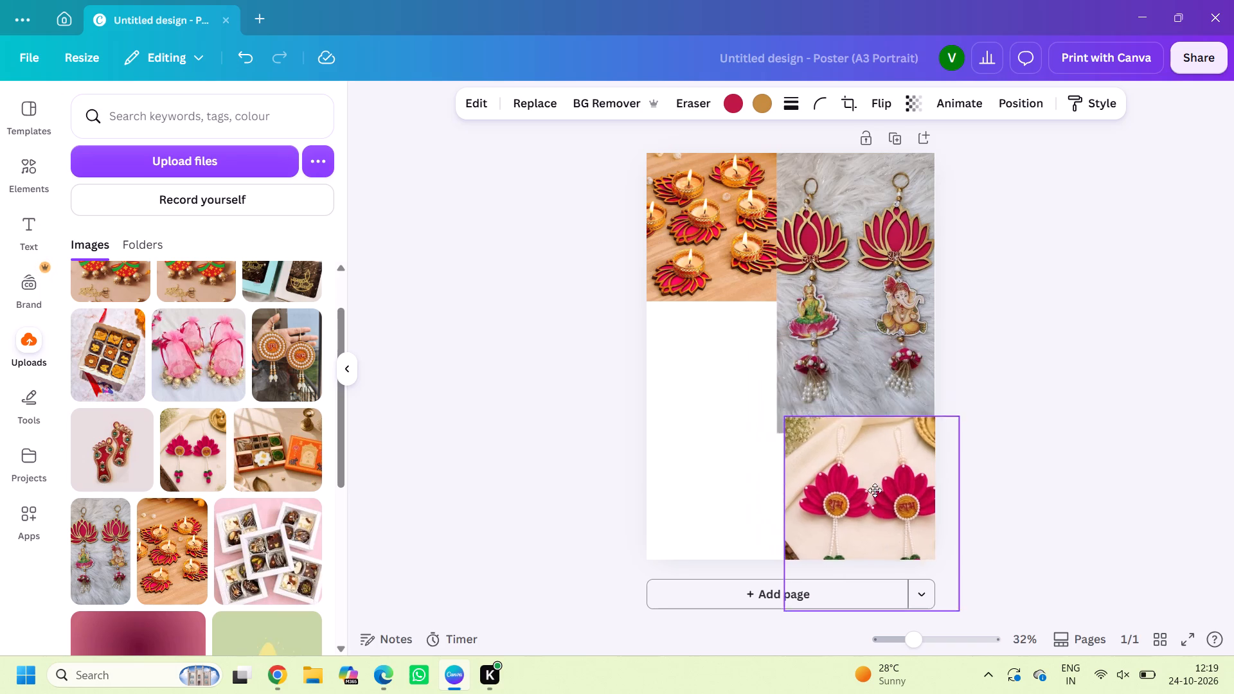
pyautogui.moveTo(875, 490); pyautogui.dragTo(858, 459)
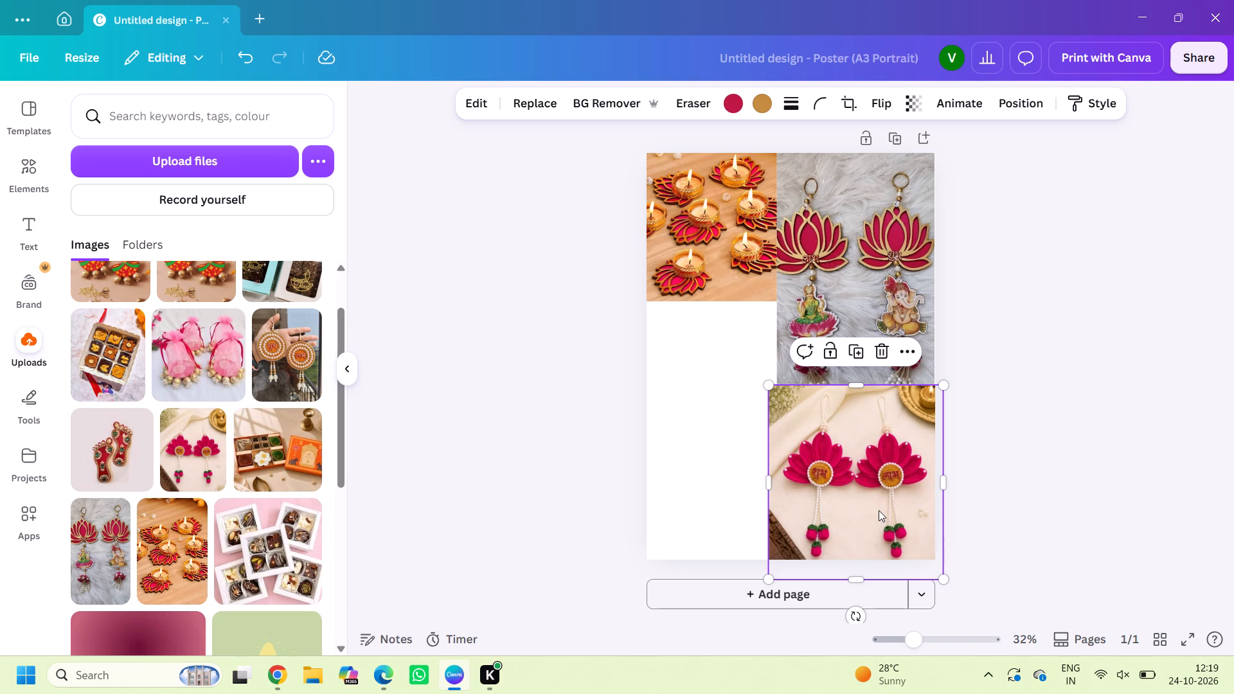
pyautogui.click(666, 413)
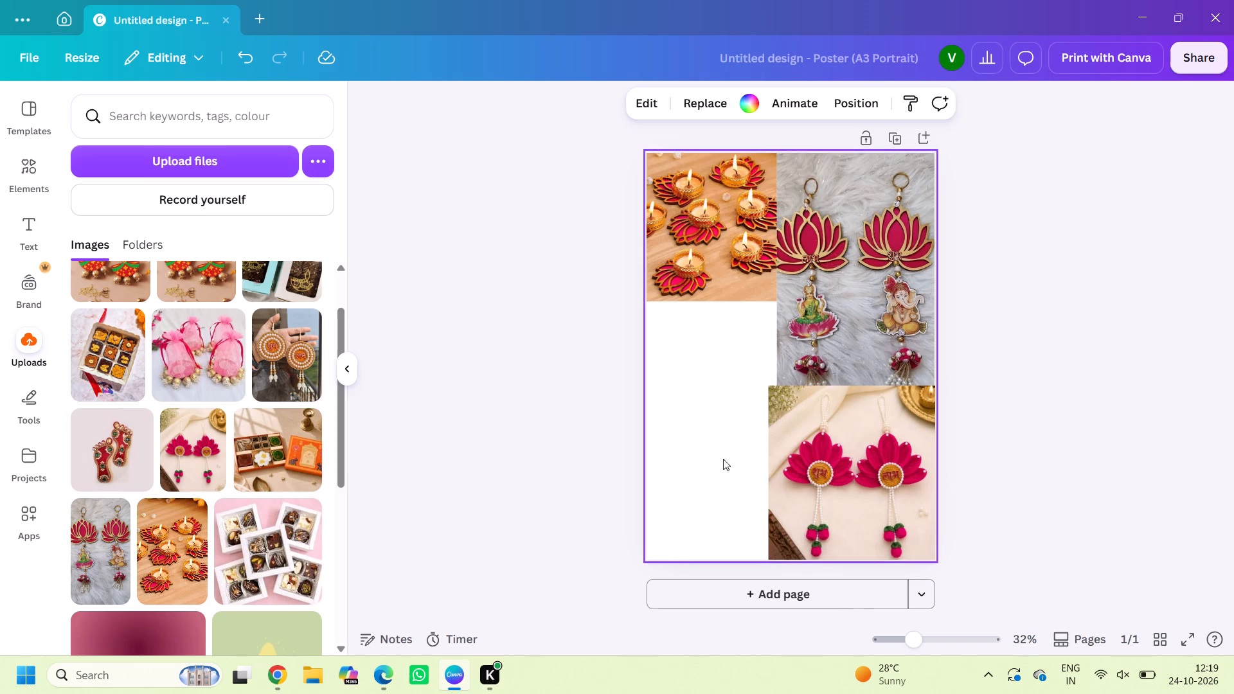
pyautogui.click(810, 454)
pyautogui.moveTo(771, 388); pyautogui.dragTo(789, 399)
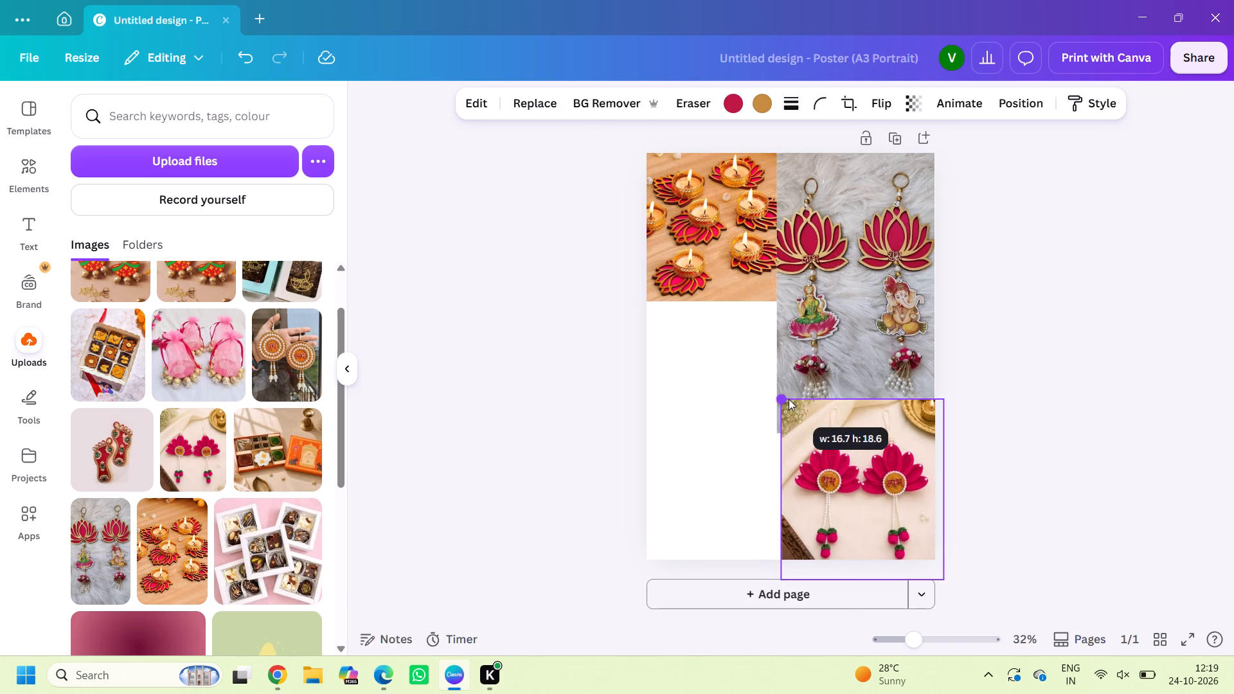
pyautogui.moveTo(789, 399); pyautogui.dragTo(772, 398)
pyautogui.click(747, 422)
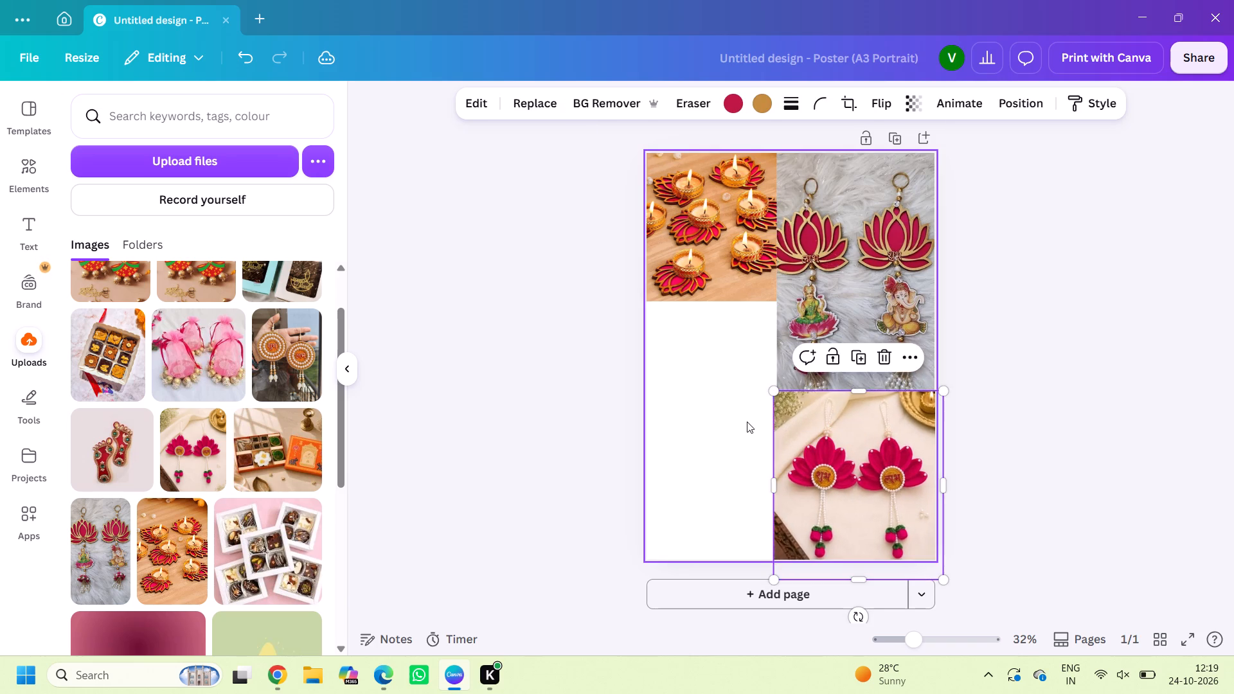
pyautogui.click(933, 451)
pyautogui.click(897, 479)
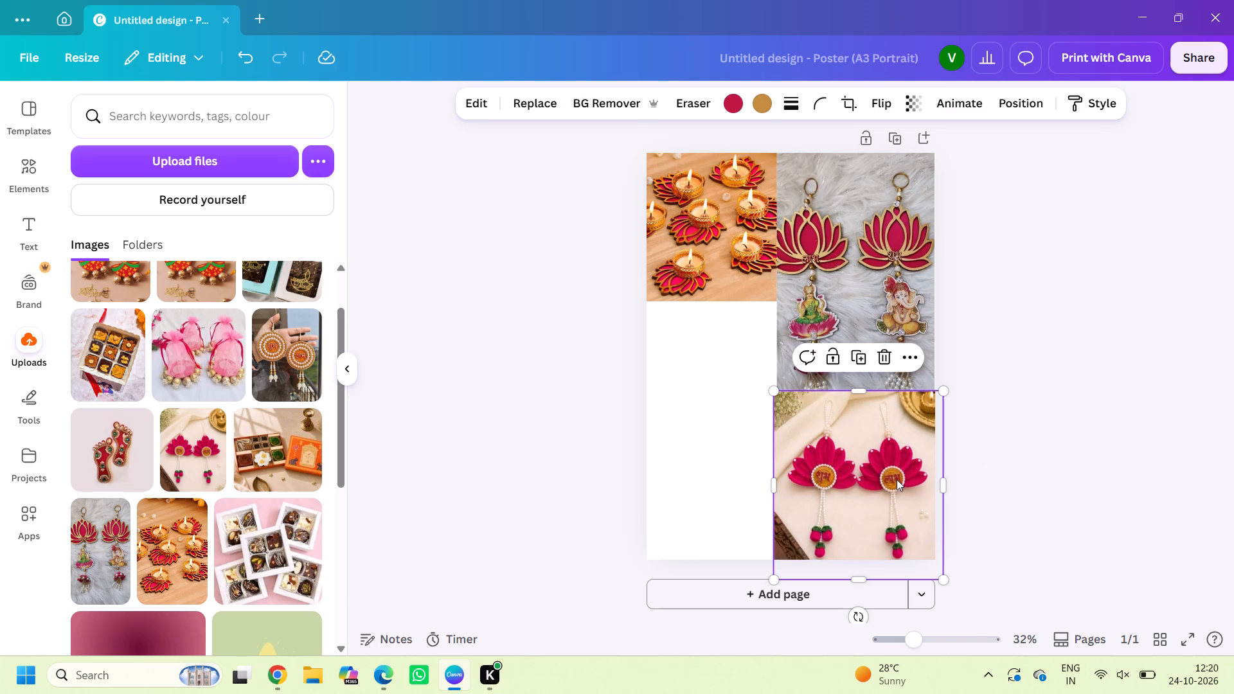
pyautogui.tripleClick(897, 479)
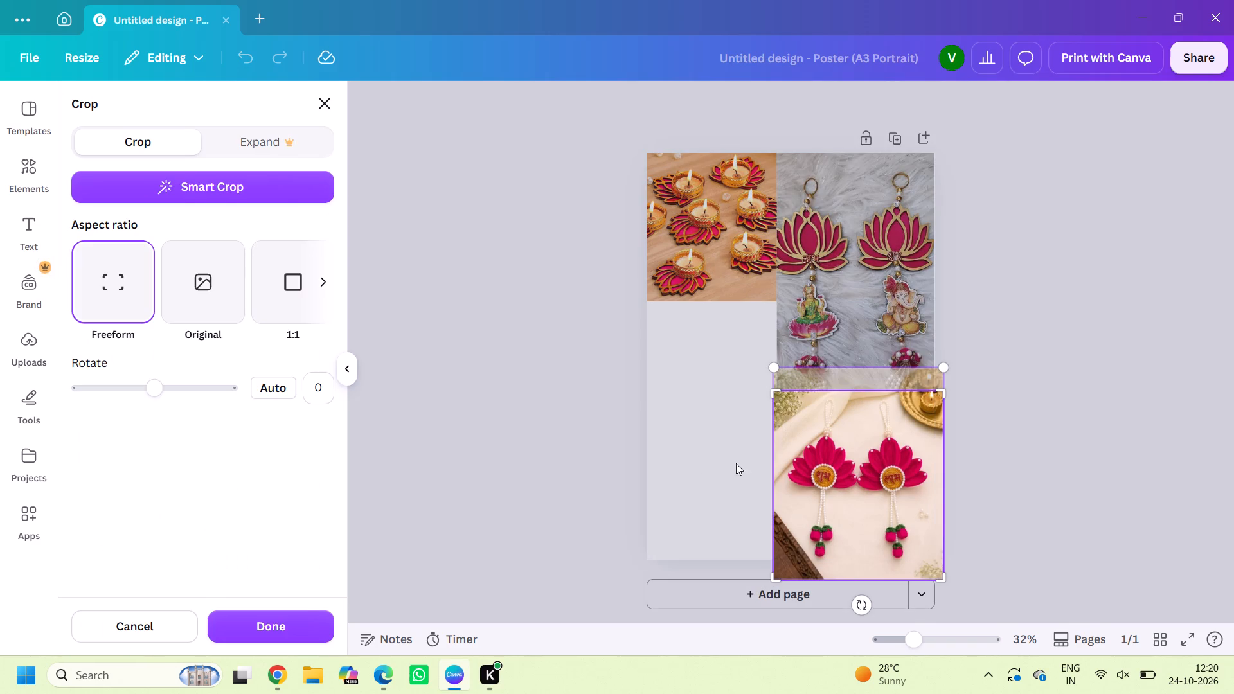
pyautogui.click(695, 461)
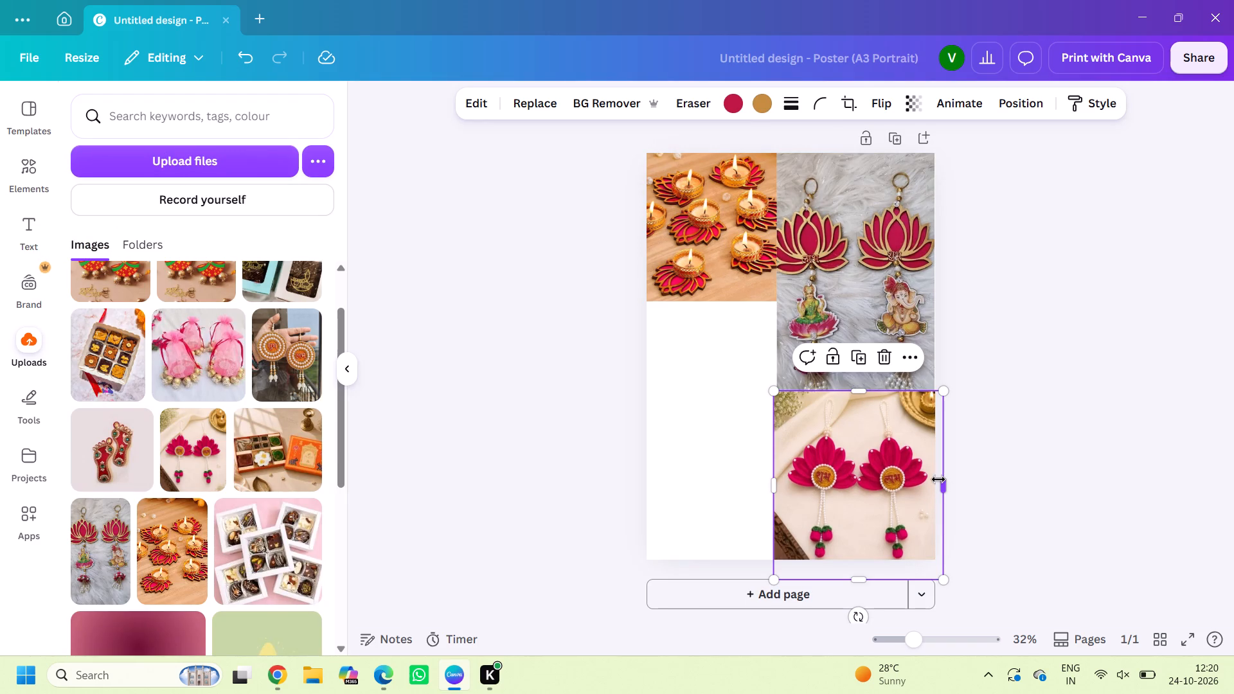
# Shift the pink lotus hangings photo slightly down and outward so its inner edge lines up with the figure hangings photo above.
pyautogui.click(1124, 383)
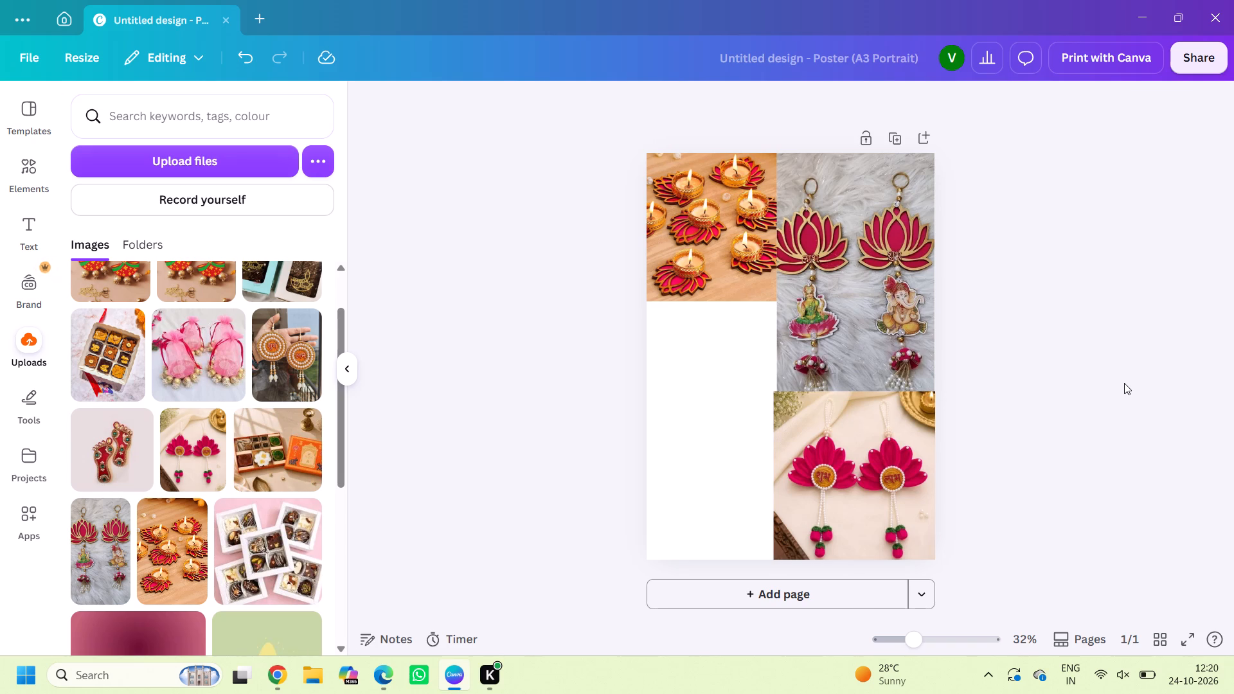
pyautogui.doubleClick(904, 469)
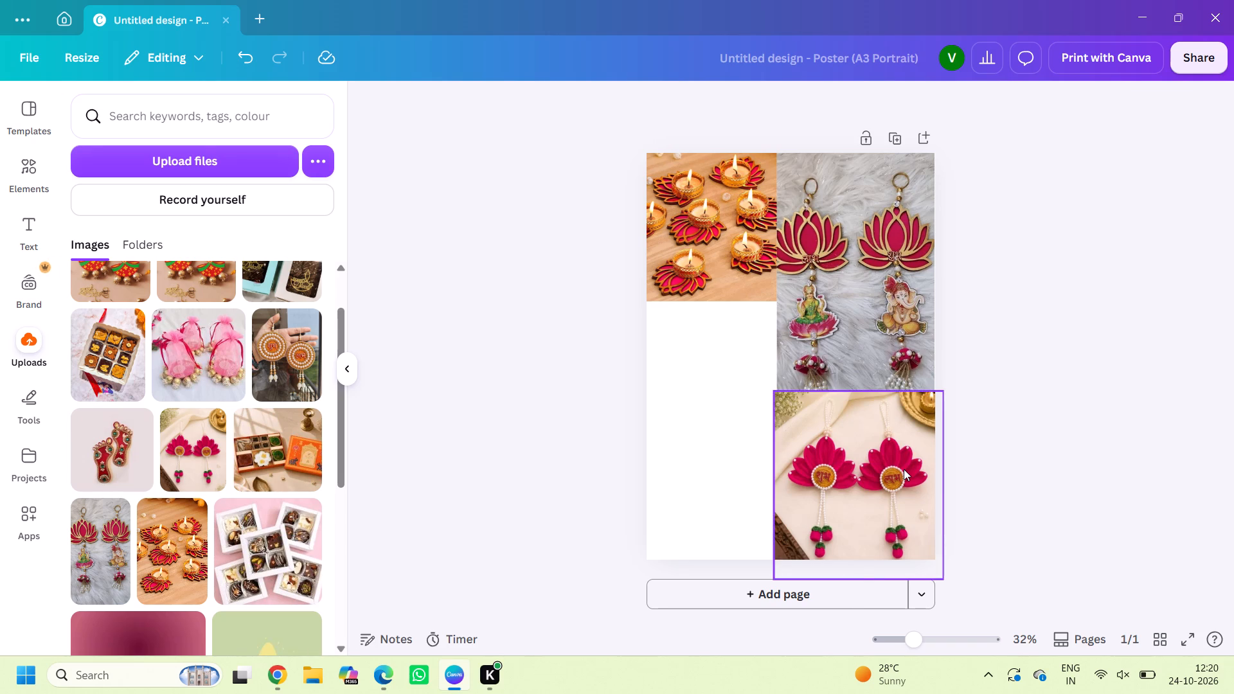
pyautogui.moveTo(904, 469); pyautogui.dragTo(935, 488)
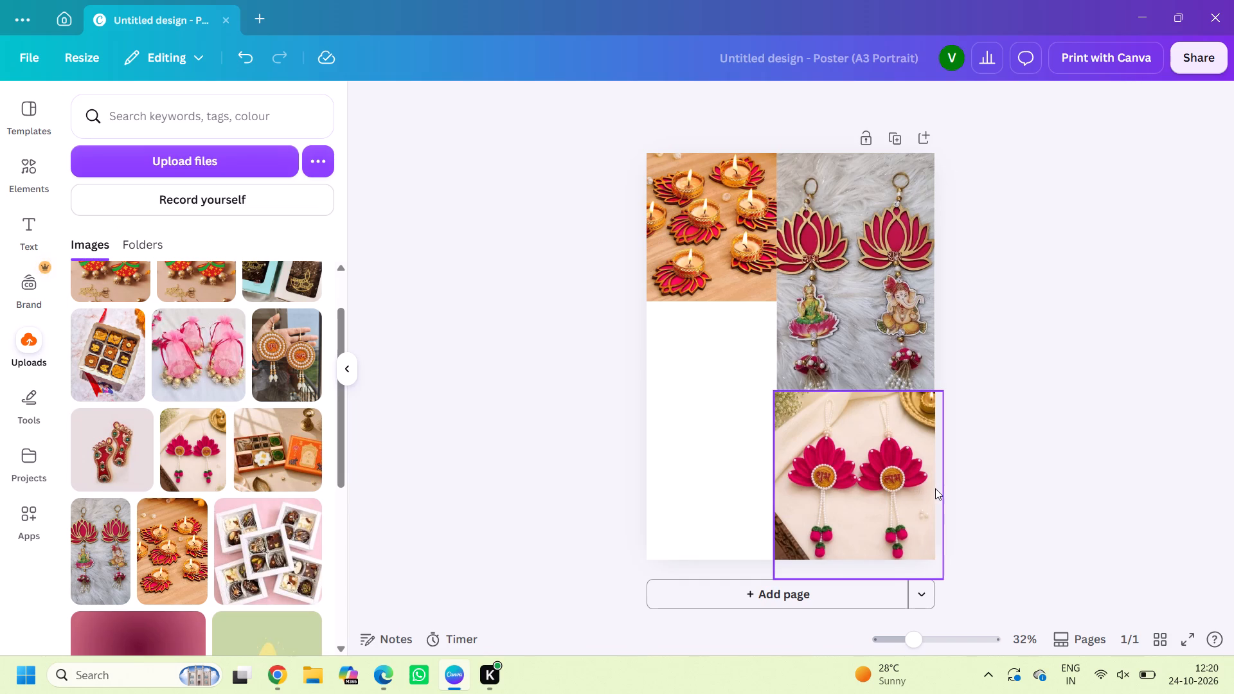
pyautogui.moveTo(935, 488); pyautogui.dragTo(920, 483)
pyautogui.click(920, 483)
pyautogui.moveTo(920, 483); pyautogui.dragTo(927, 488)
pyautogui.click(1020, 488)
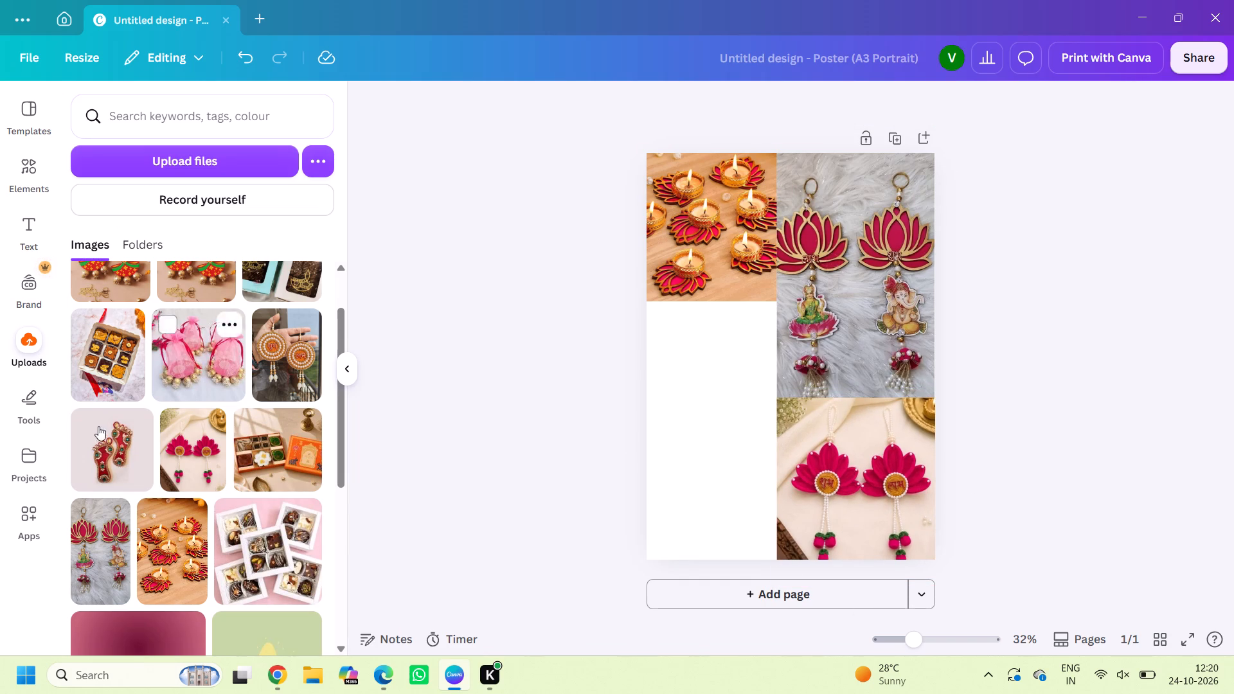
# Add the red footprints photo directly below the diya candle photo, scaled down to meet the figure hangings photo's edge.
pyautogui.click(111, 460)
pyautogui.moveTo(780, 360); pyautogui.dragTo(776, 360)
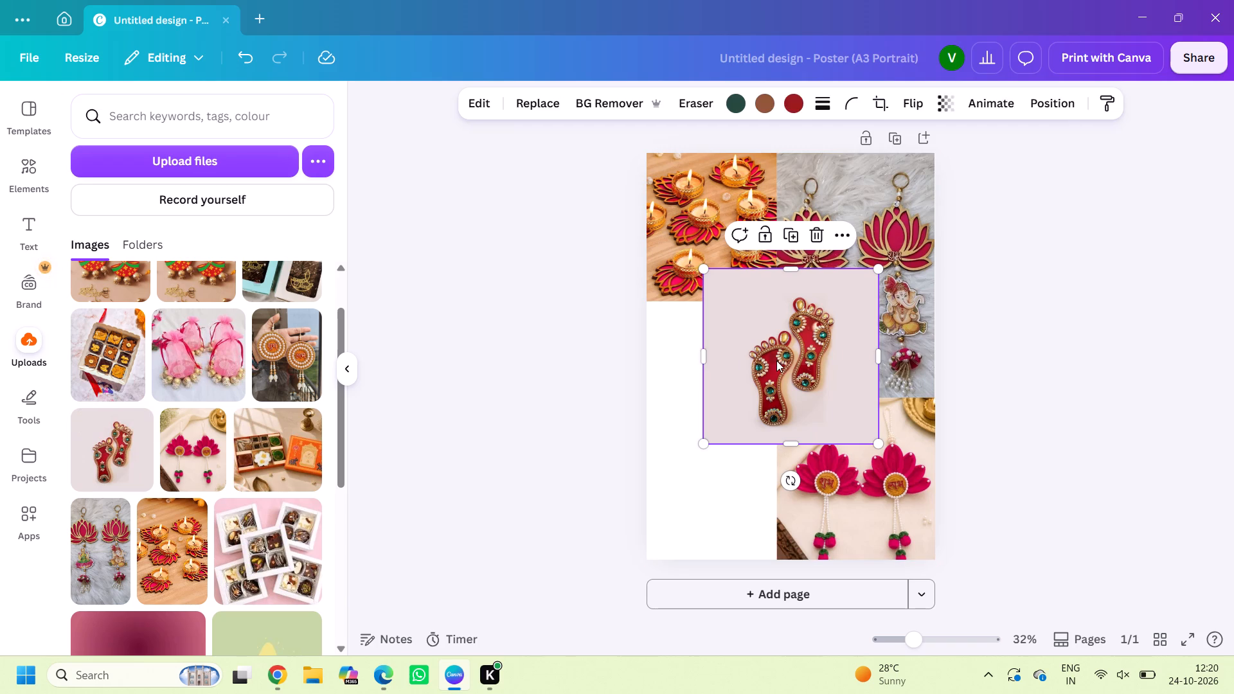
pyautogui.moveTo(776, 360); pyautogui.dragTo(696, 389)
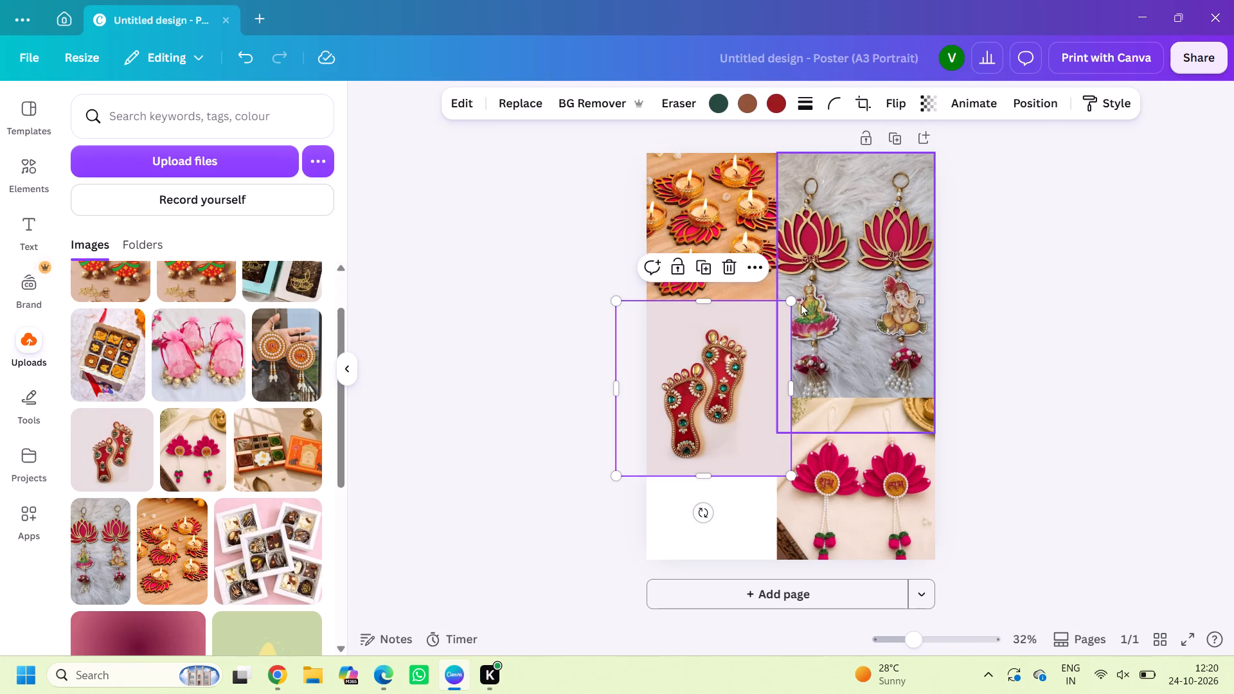
pyautogui.moveTo(794, 301); pyautogui.dragTo(764, 353)
pyautogui.moveTo(718, 387); pyautogui.dragTo(747, 345)
pyautogui.click(760, 473)
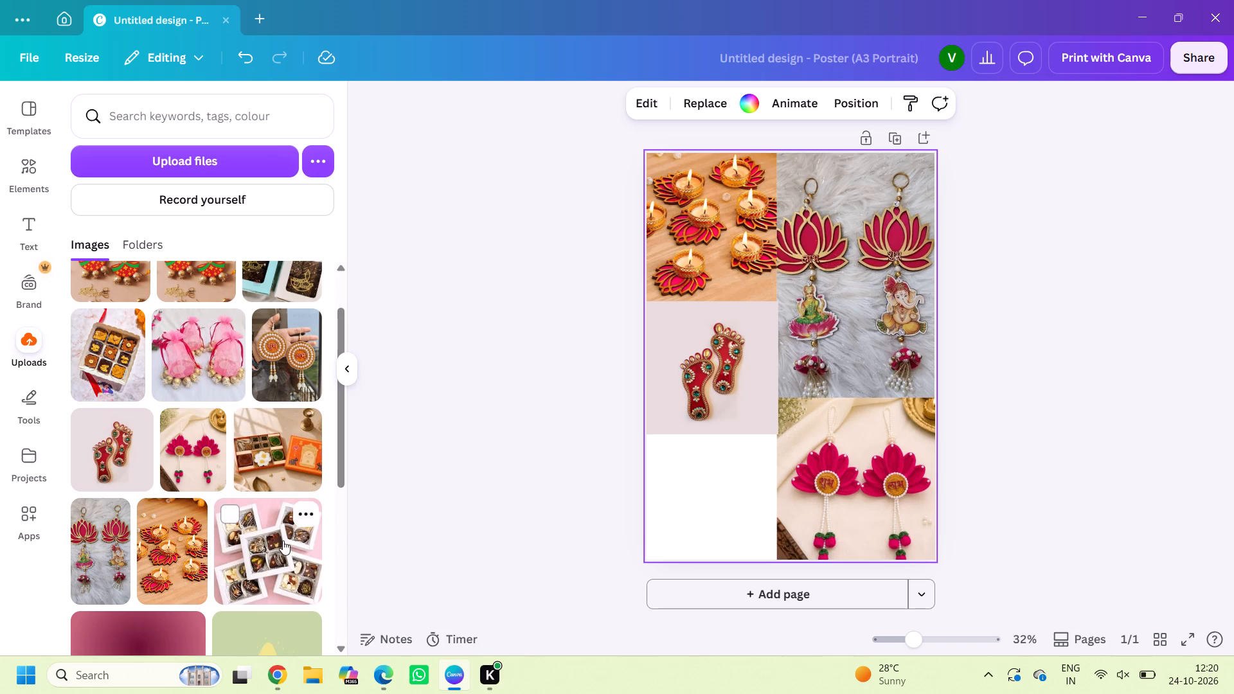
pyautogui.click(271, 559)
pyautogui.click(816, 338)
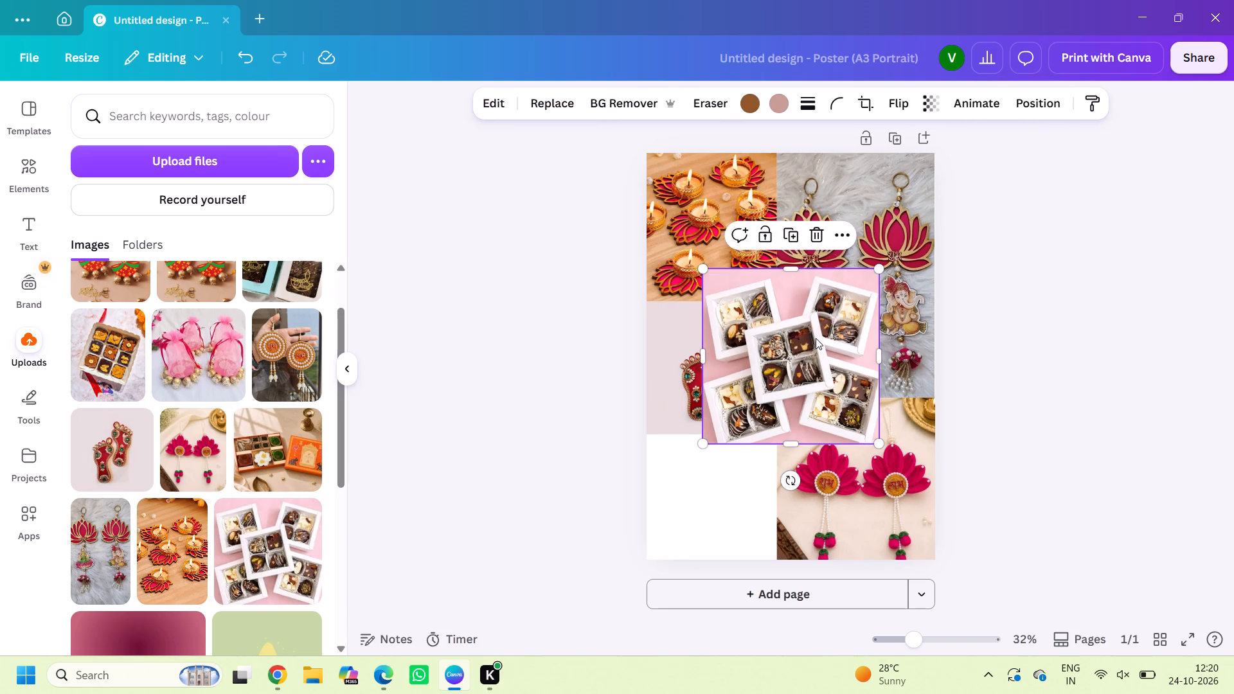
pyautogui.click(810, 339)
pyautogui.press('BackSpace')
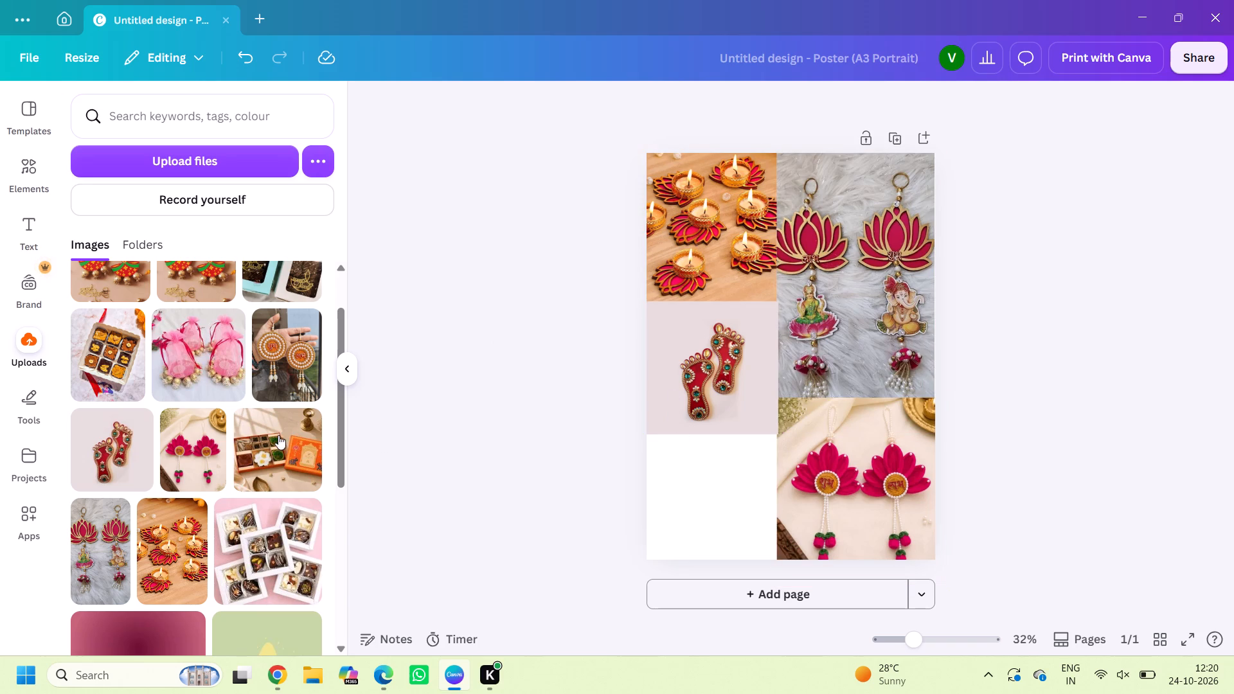
# Add the diya-shaped hangings photo and place it over the page's lower-left corner with a slight tilt.
pyautogui.scroll(1, 229, 398)
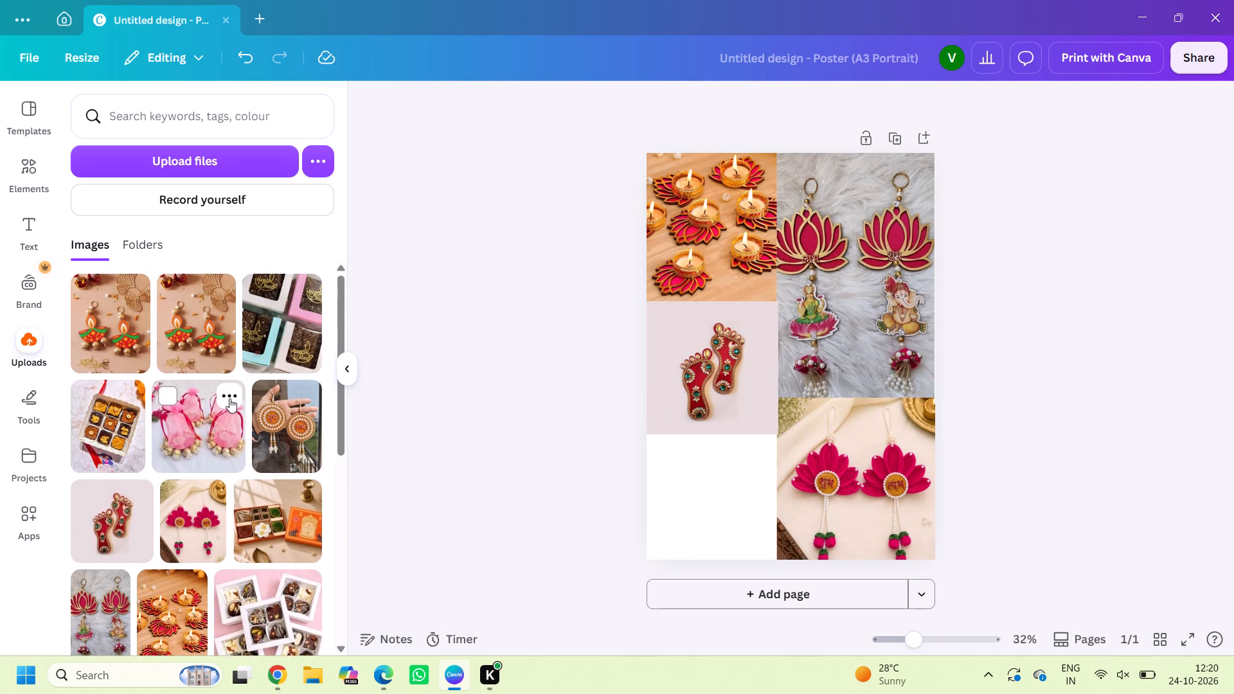
pyautogui.scroll(1, 229, 398)
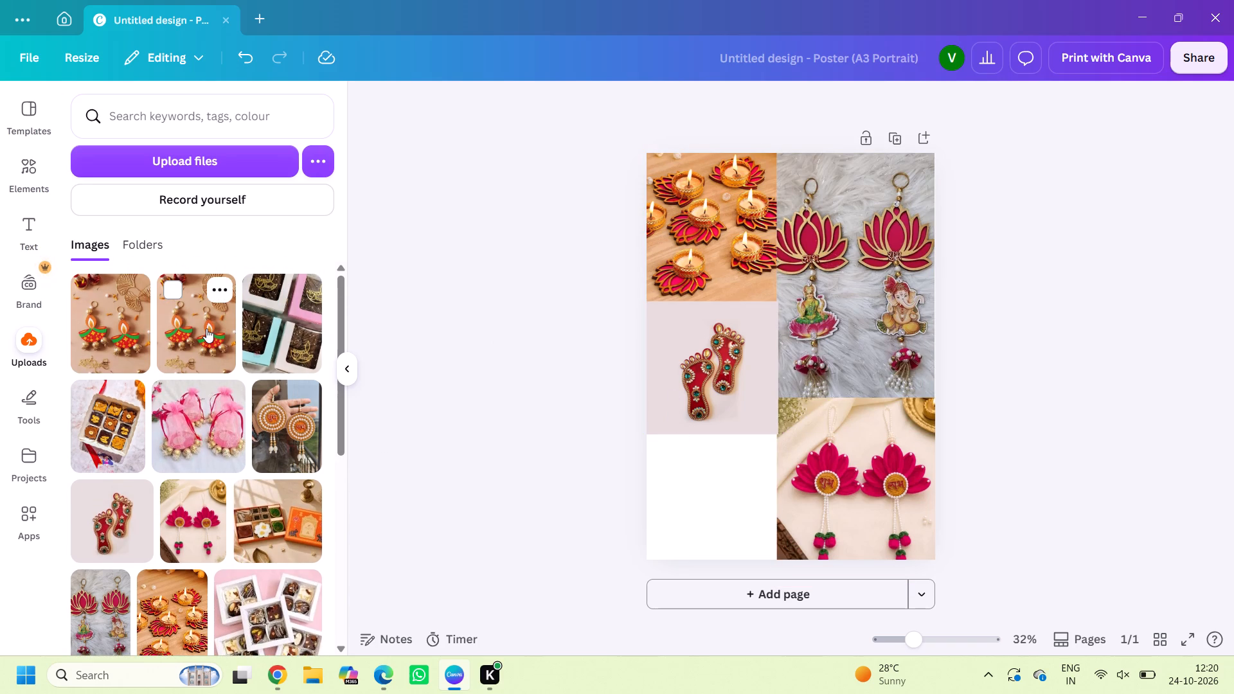
pyautogui.click(206, 328)
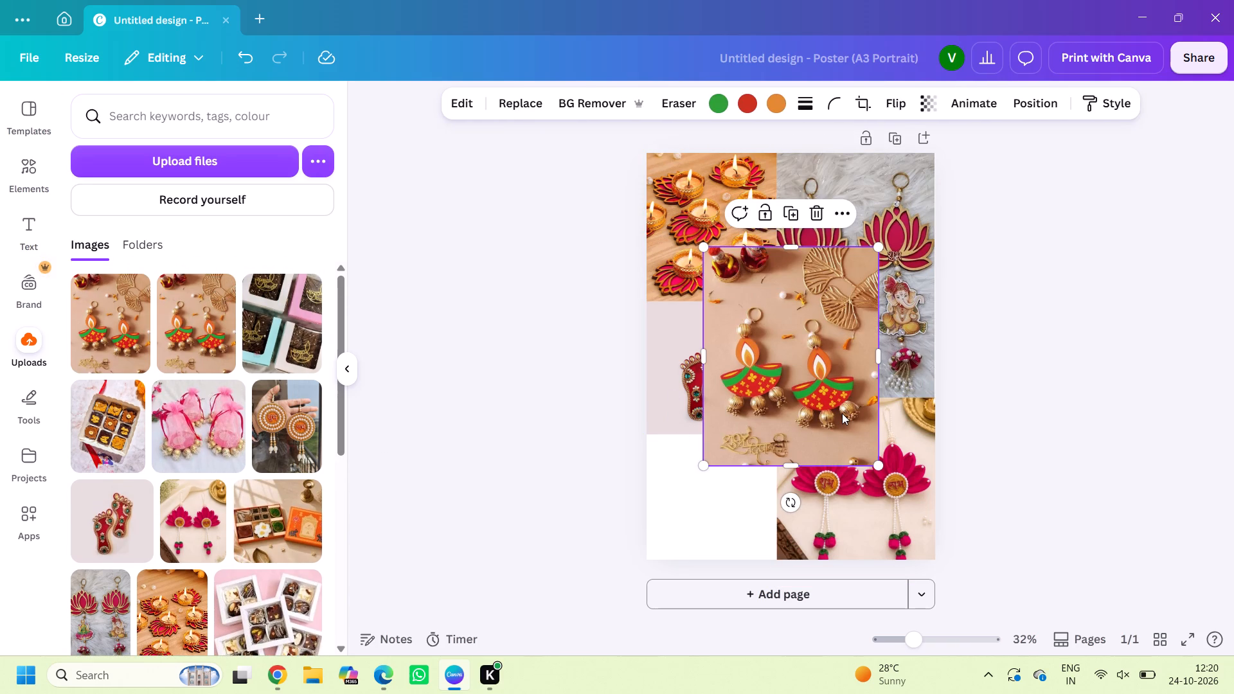
pyautogui.click(842, 413)
pyautogui.click(781, 437)
pyautogui.moveTo(785, 502); pyautogui.dragTo(776, 504)
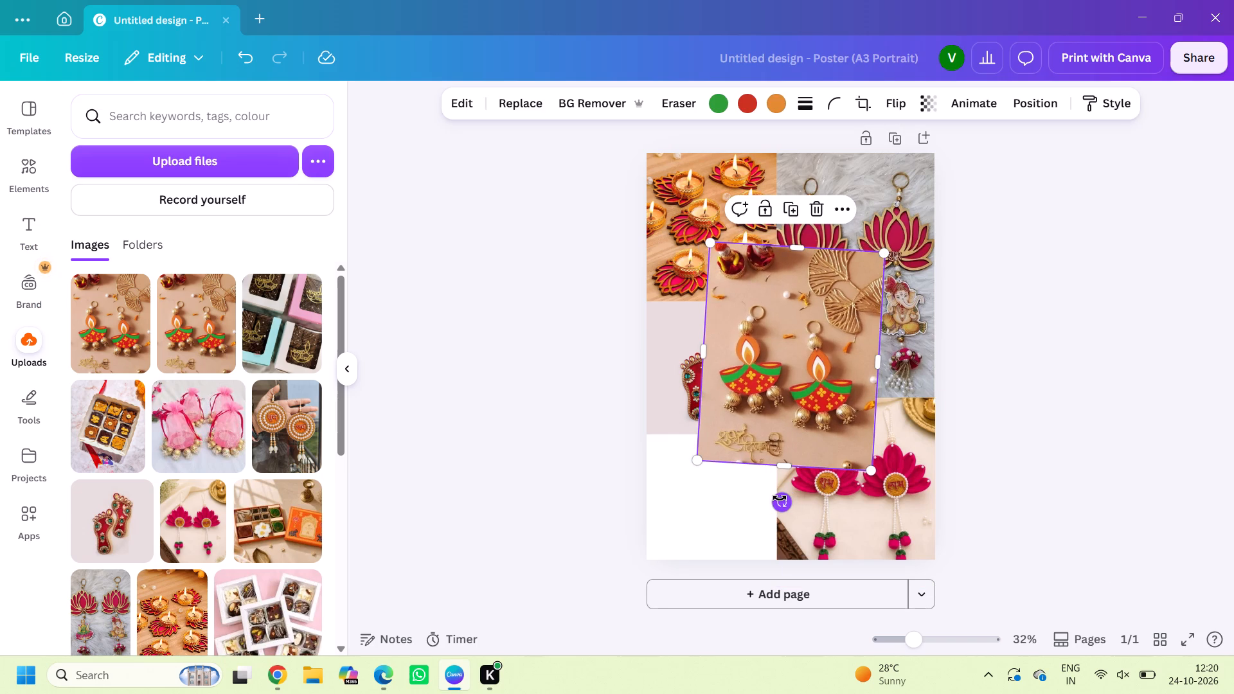
pyautogui.click(780, 498)
pyautogui.moveTo(785, 418); pyautogui.dragTo(730, 527)
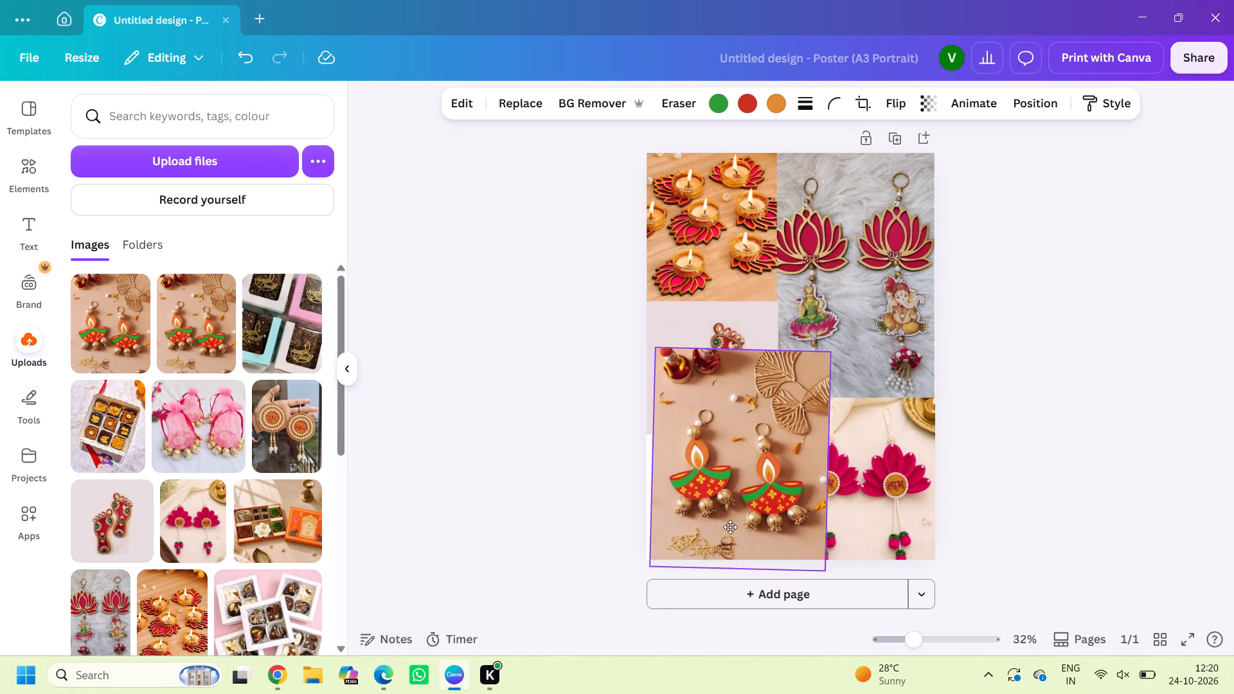
pyautogui.moveTo(730, 527); pyautogui.dragTo(727, 530)
pyautogui.moveTo(733, 435); pyautogui.dragTo(719, 485)
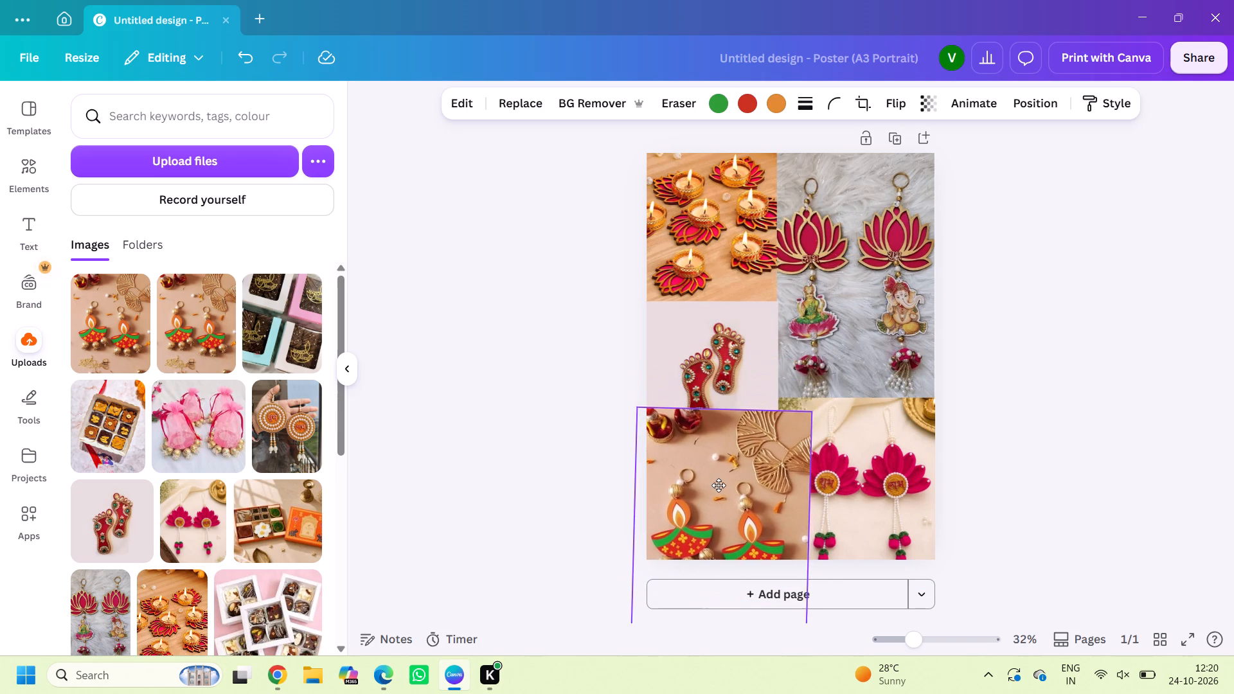
pyautogui.moveTo(719, 485); pyautogui.dragTo(715, 441)
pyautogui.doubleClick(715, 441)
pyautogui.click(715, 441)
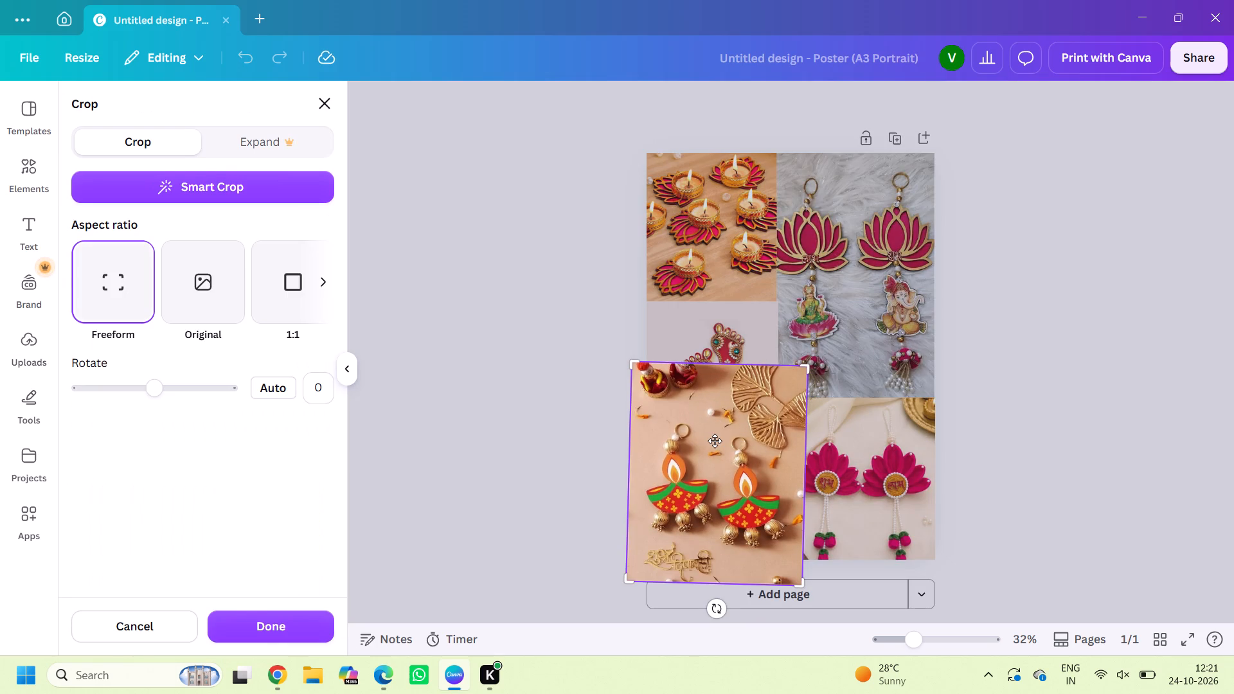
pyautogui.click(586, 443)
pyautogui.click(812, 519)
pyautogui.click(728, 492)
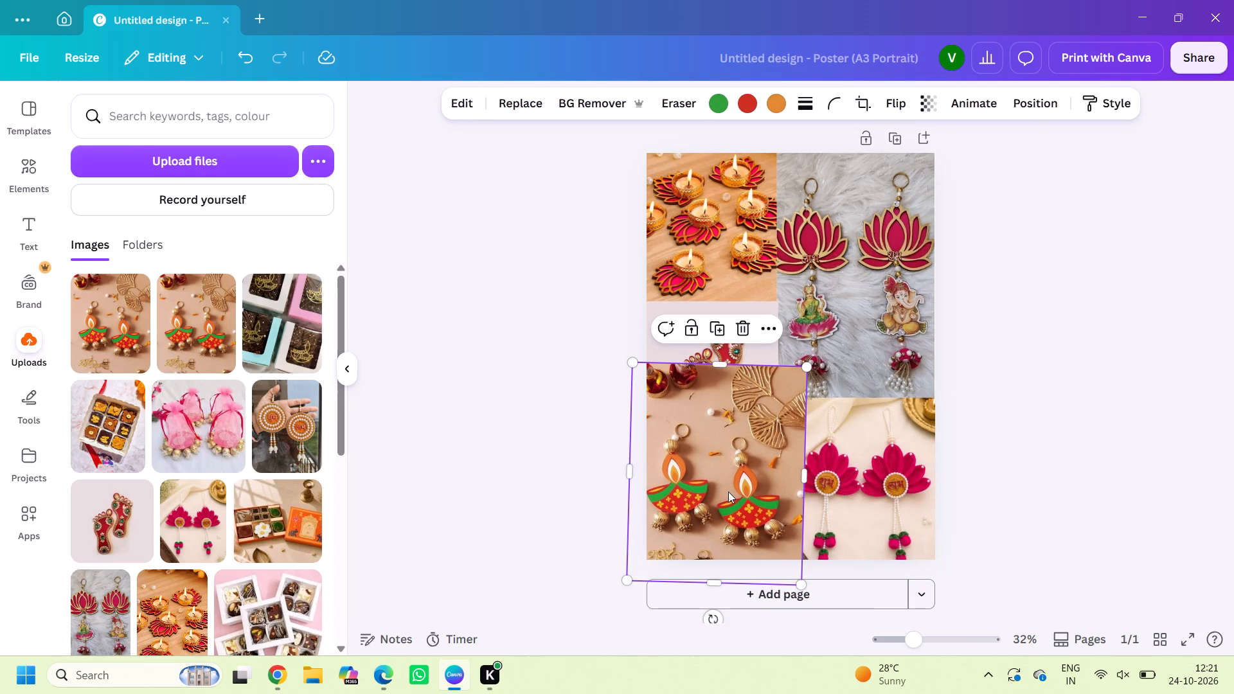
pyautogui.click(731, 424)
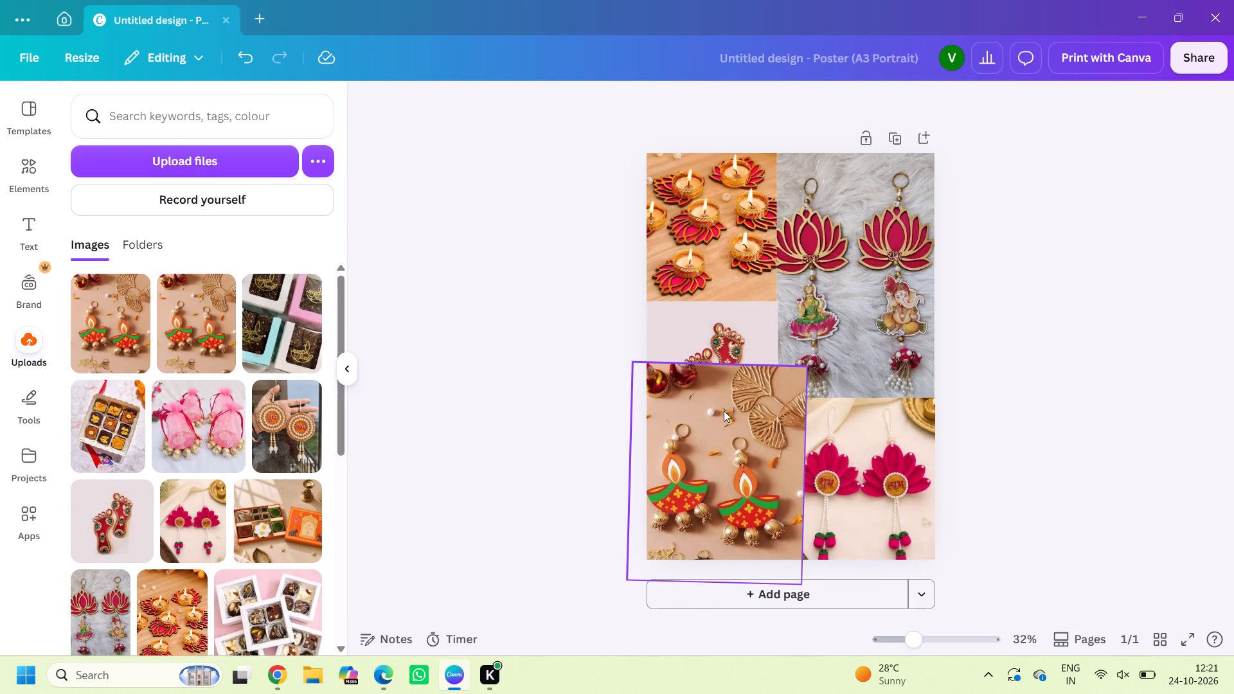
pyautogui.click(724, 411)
# Crop the diya-shaped hangings photo at its top, bottom and inner side to about 16.6 wide by 14.1 high, and straighten it.
pyautogui.moveTo(716, 362); pyautogui.dragTo(719, 412)
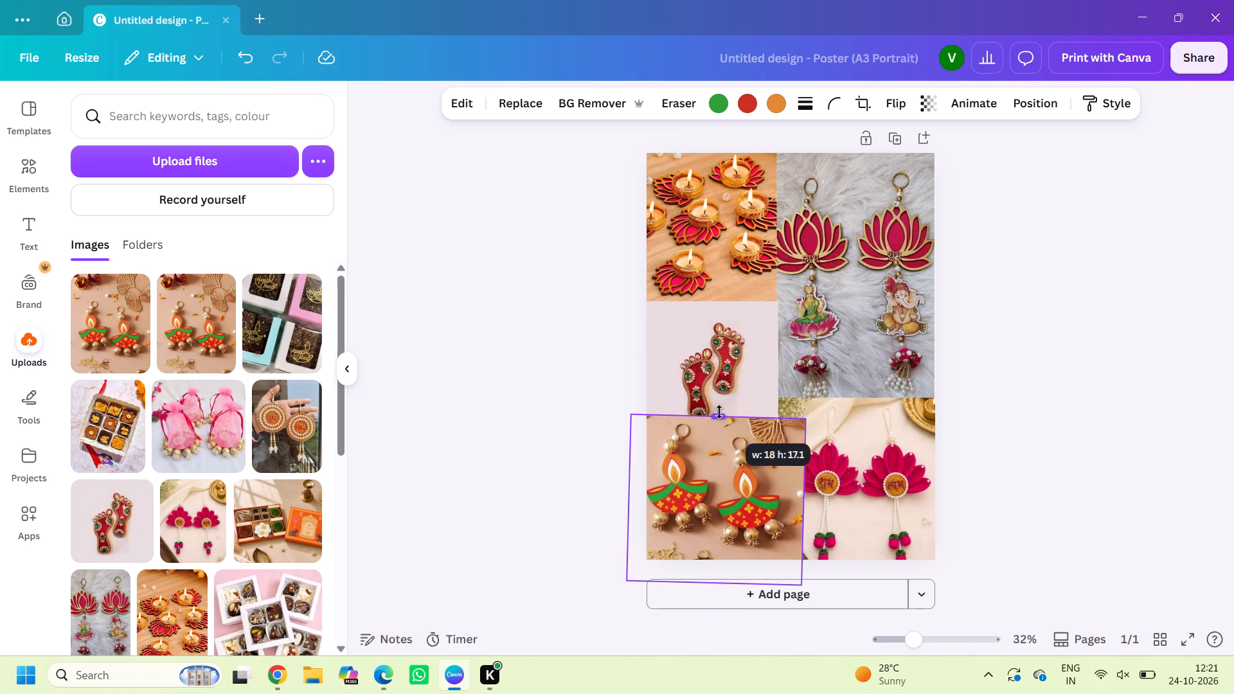
pyautogui.moveTo(719, 412); pyautogui.dragTo(719, 411)
pyautogui.moveTo(714, 582); pyautogui.dragTo(722, 555)
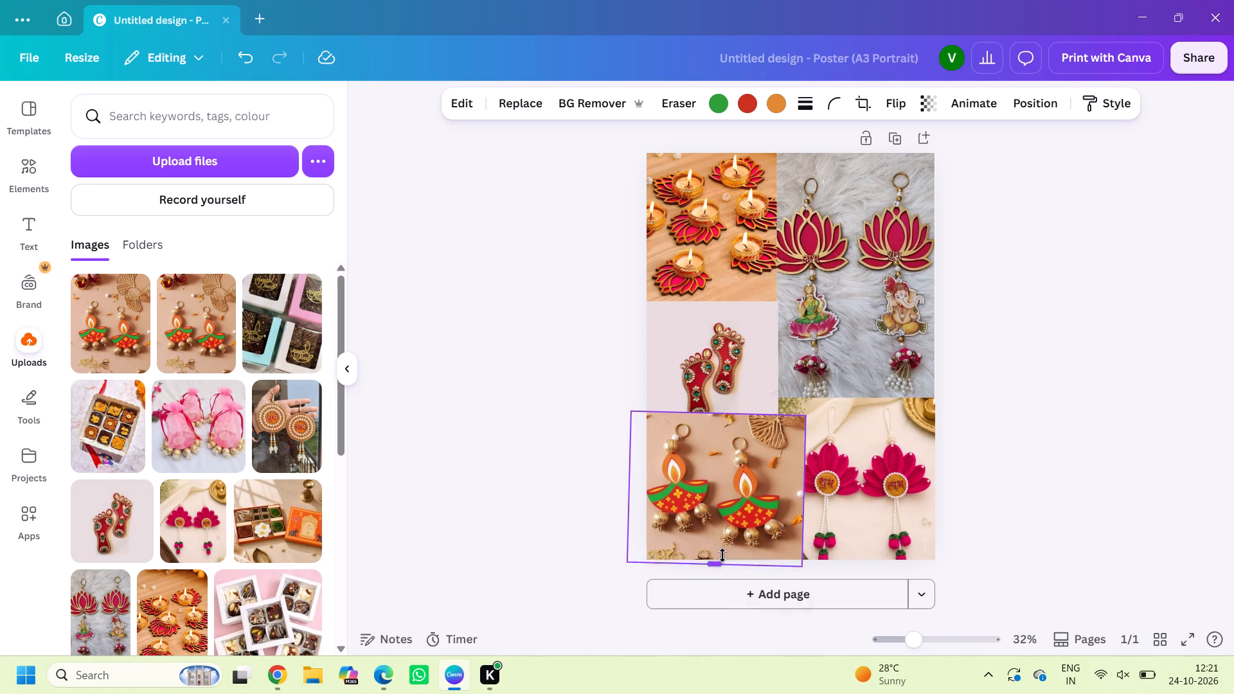
pyautogui.moveTo(722, 555); pyautogui.dragTo(723, 549)
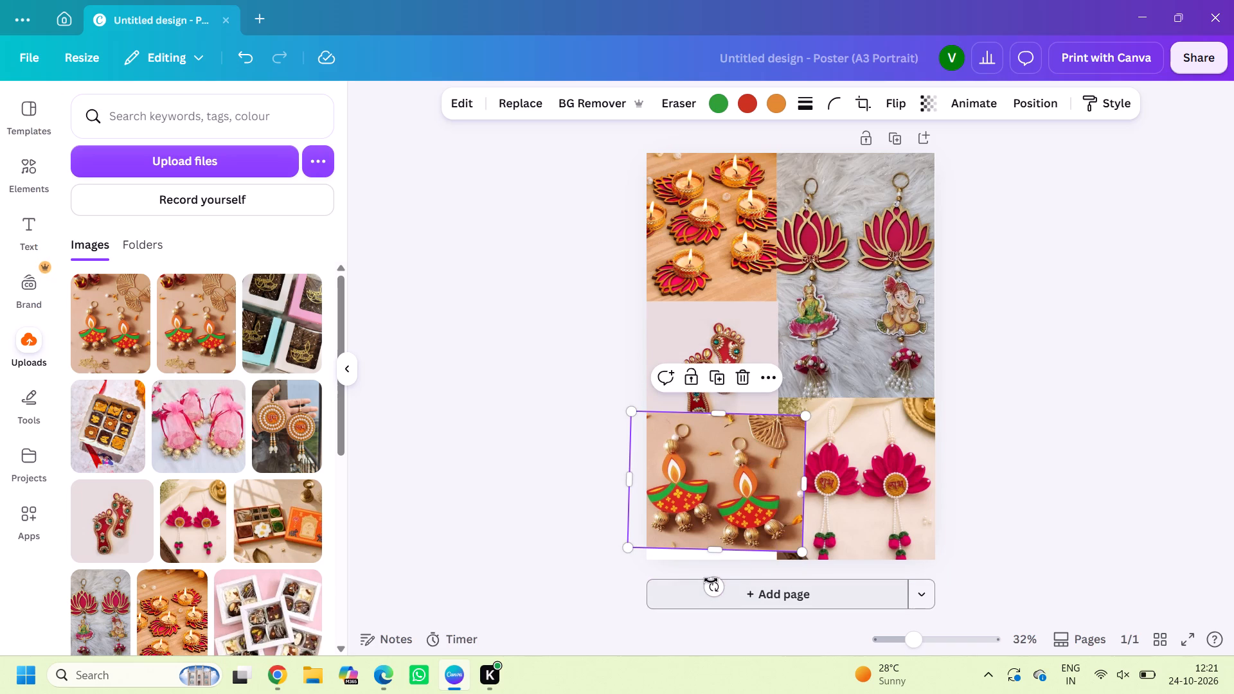
pyautogui.click(711, 580)
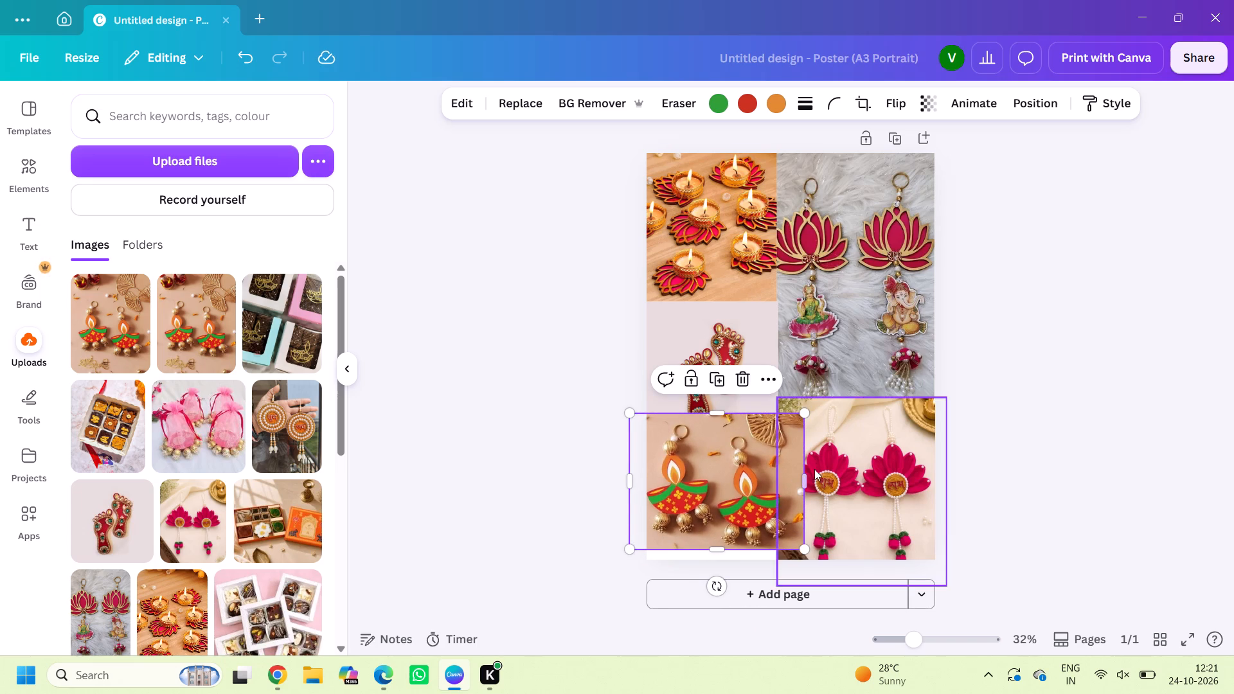
pyautogui.moveTo(804, 474); pyautogui.dragTo(789, 473)
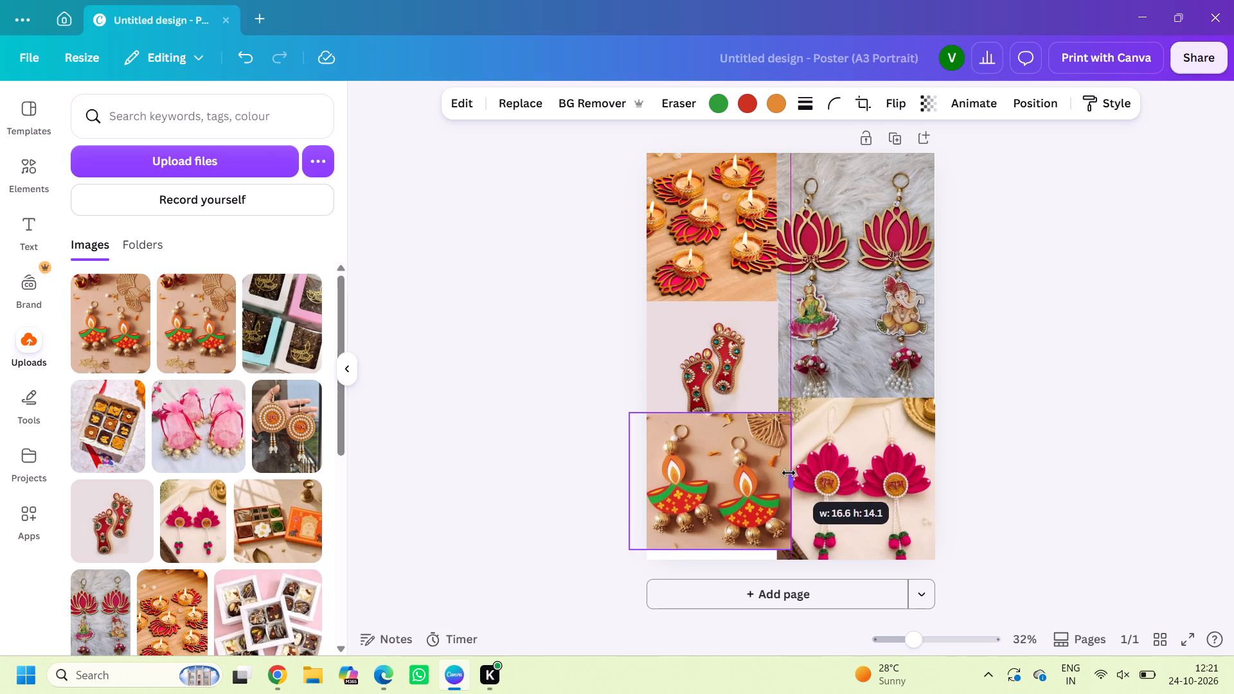
# Position the diya-shaped hangings photo in the page's lower-left corner, directly under the footprints photo and against the pink lotus hangings photo.
pyautogui.moveTo(742, 481); pyautogui.dragTo(730, 504)
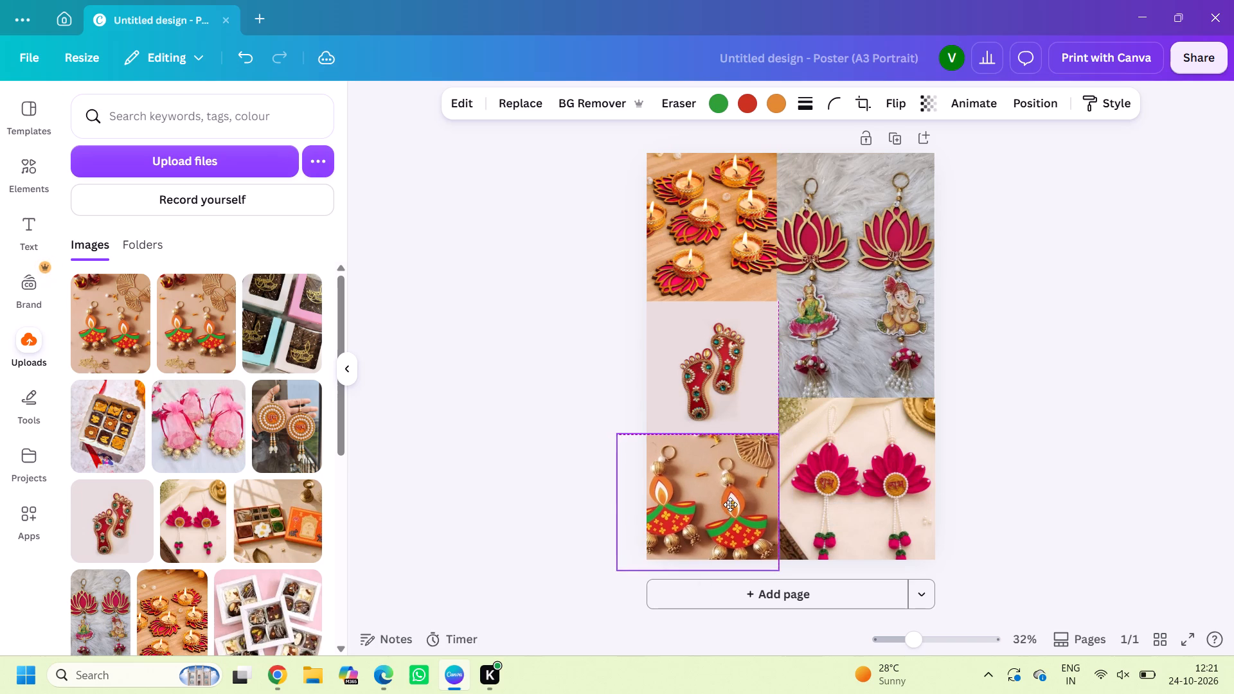
pyautogui.moveTo(730, 504); pyautogui.dragTo(734, 502)
pyautogui.click(562, 534)
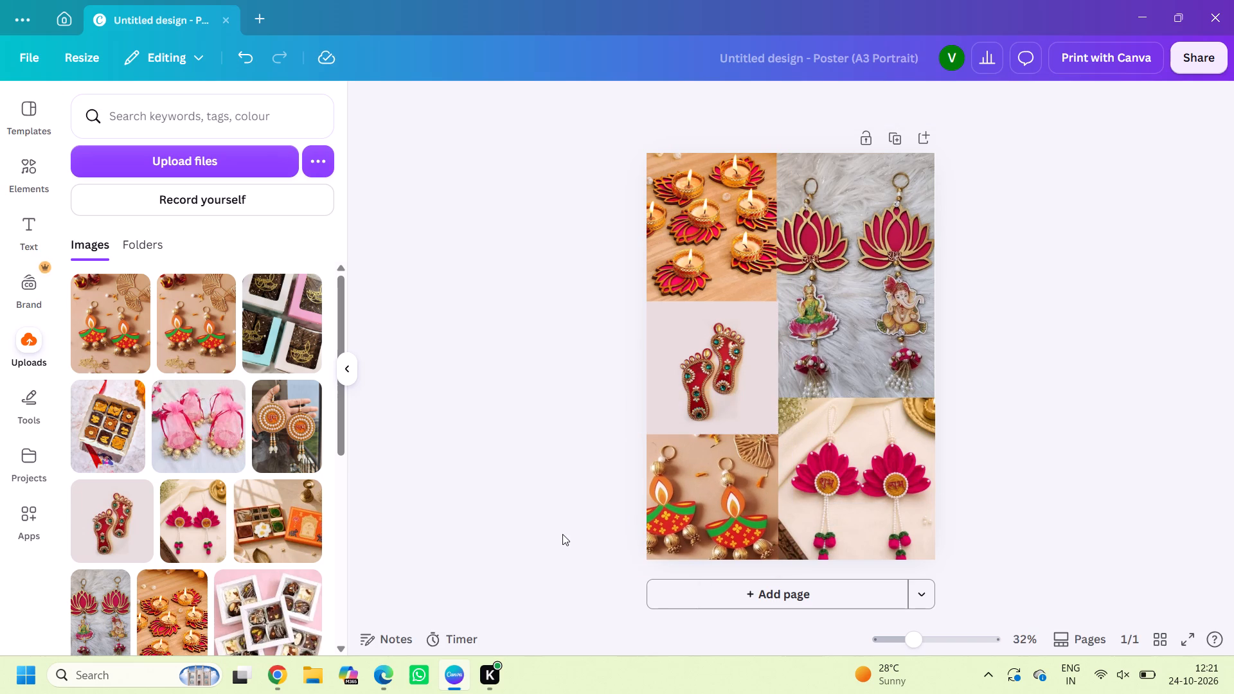
# Add a second blank page to the design.
pyautogui.click(849, 593)
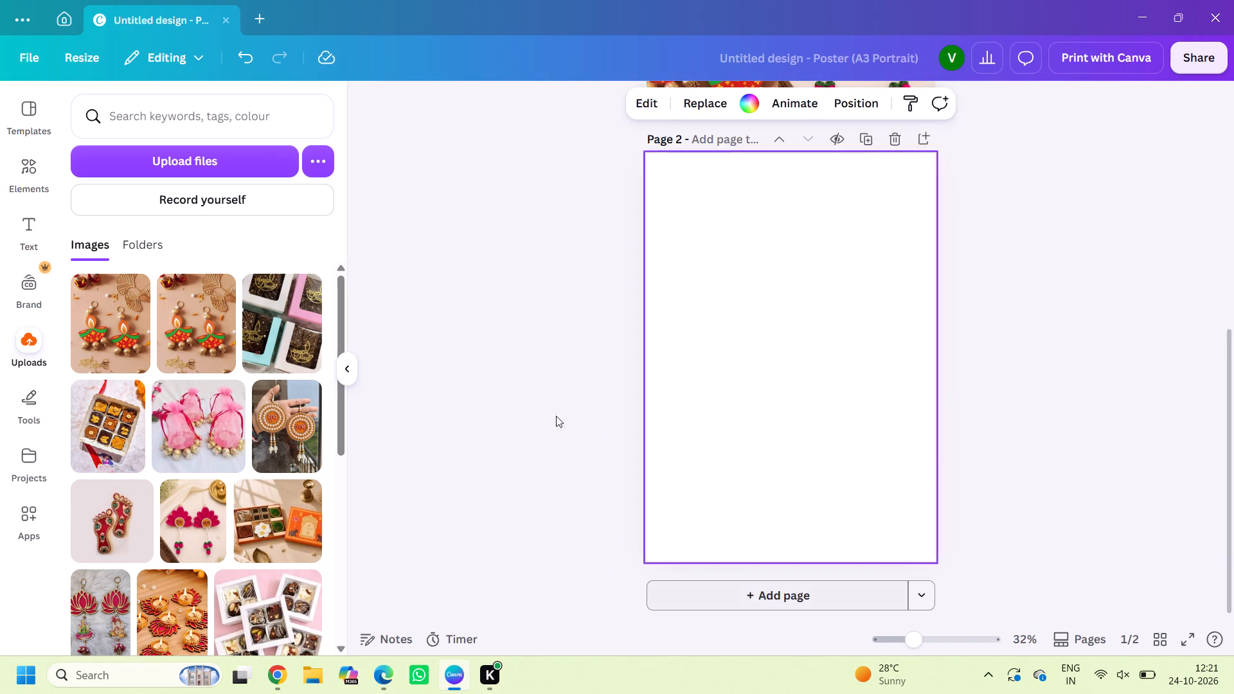
# Add the Happy Diwali chocolate boxes photo to page 2, scaled to slightly under half the page width, in the page's upper-left corner.
pyautogui.click(276, 339)
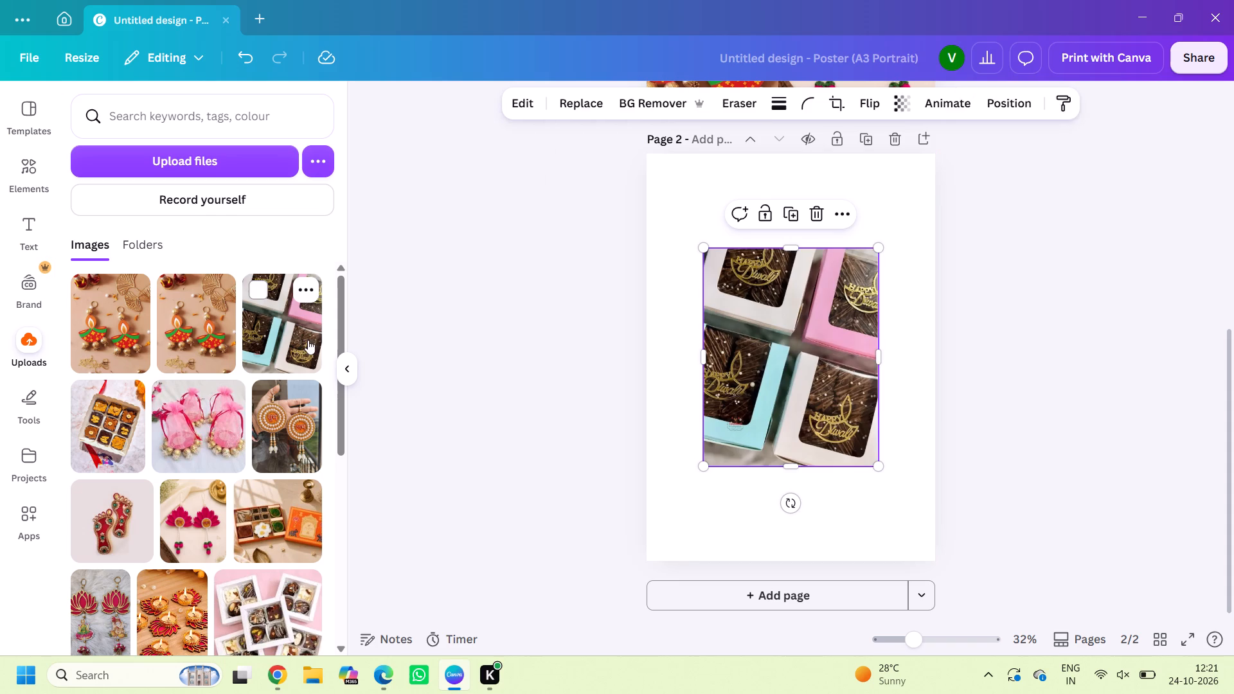
pyautogui.click(788, 504)
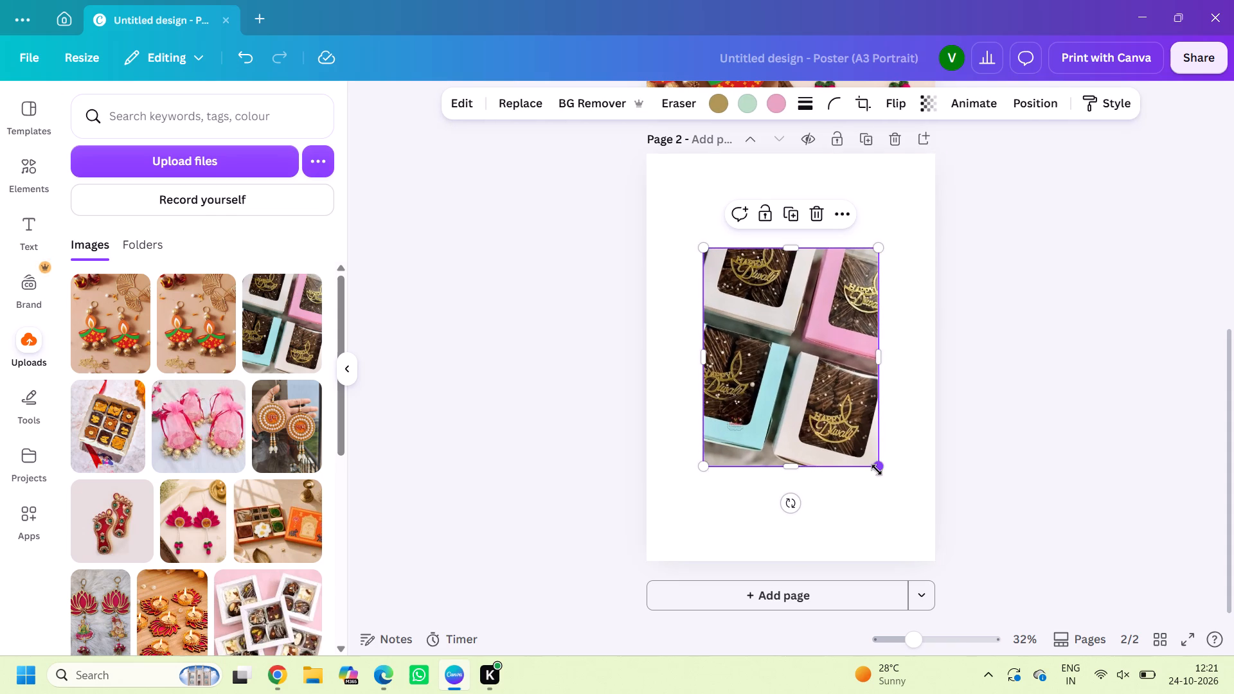
pyautogui.moveTo(879, 468); pyautogui.dragTo(809, 425)
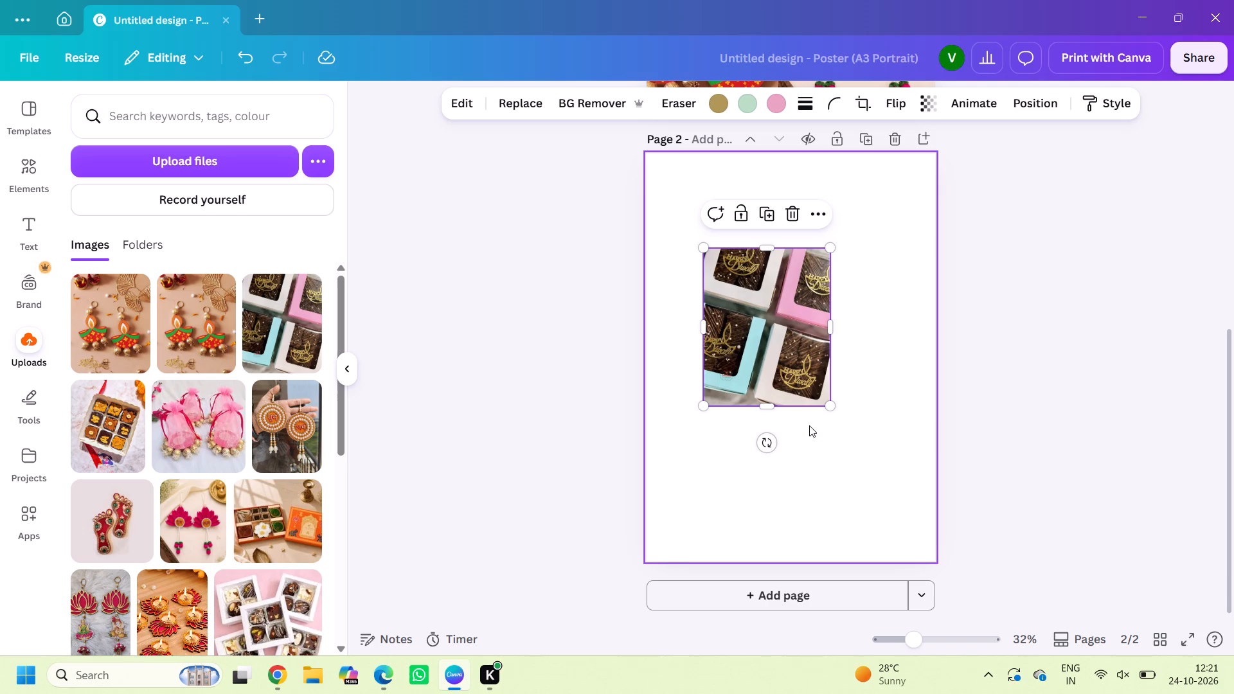
pyautogui.moveTo(806, 368); pyautogui.dragTo(766, 330)
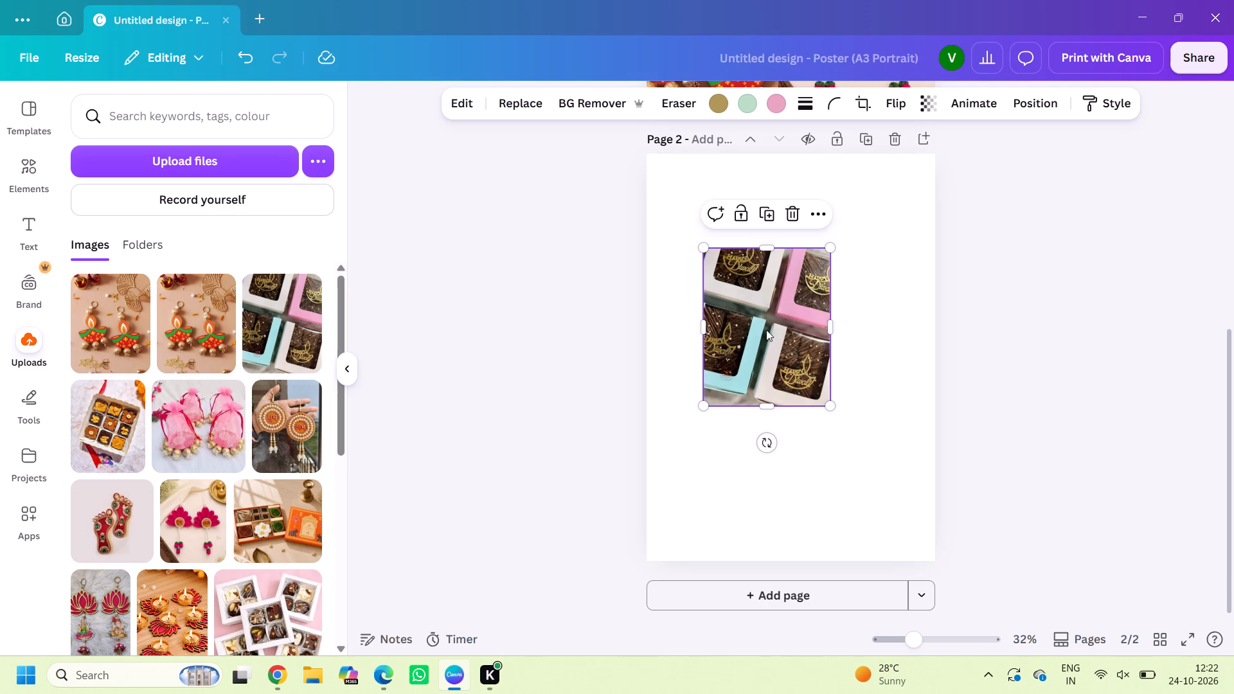
pyautogui.moveTo(766, 330); pyautogui.dragTo(745, 271)
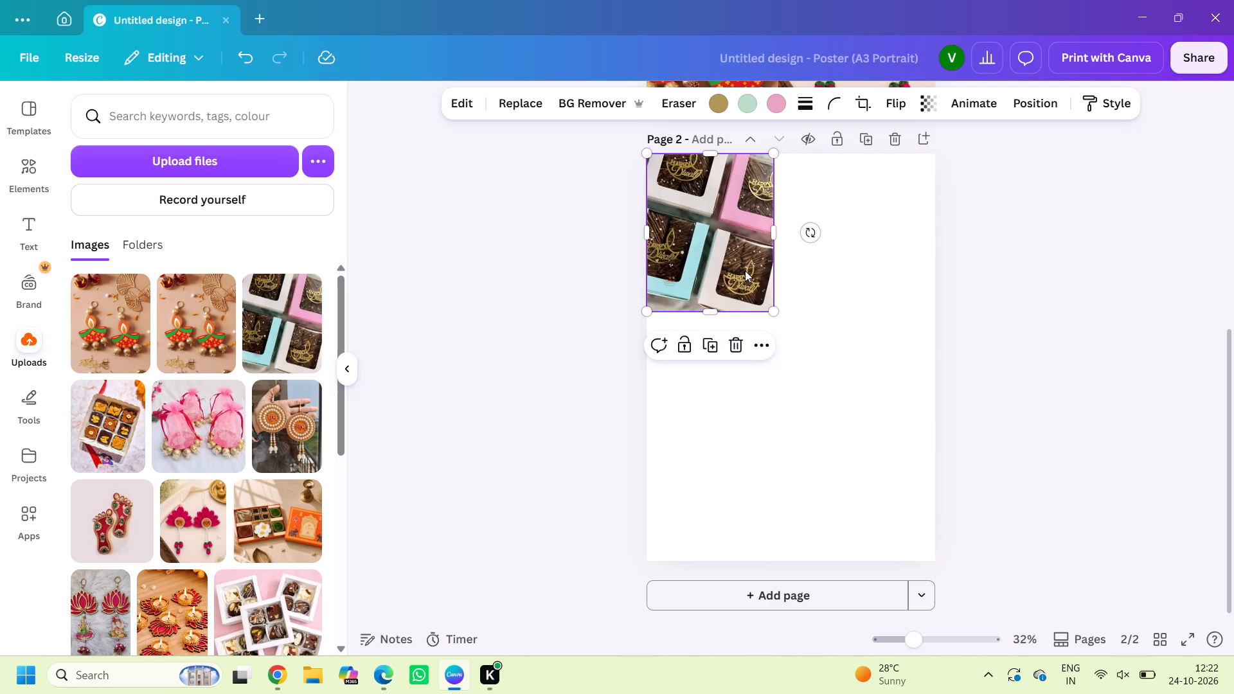
pyautogui.click(762, 378)
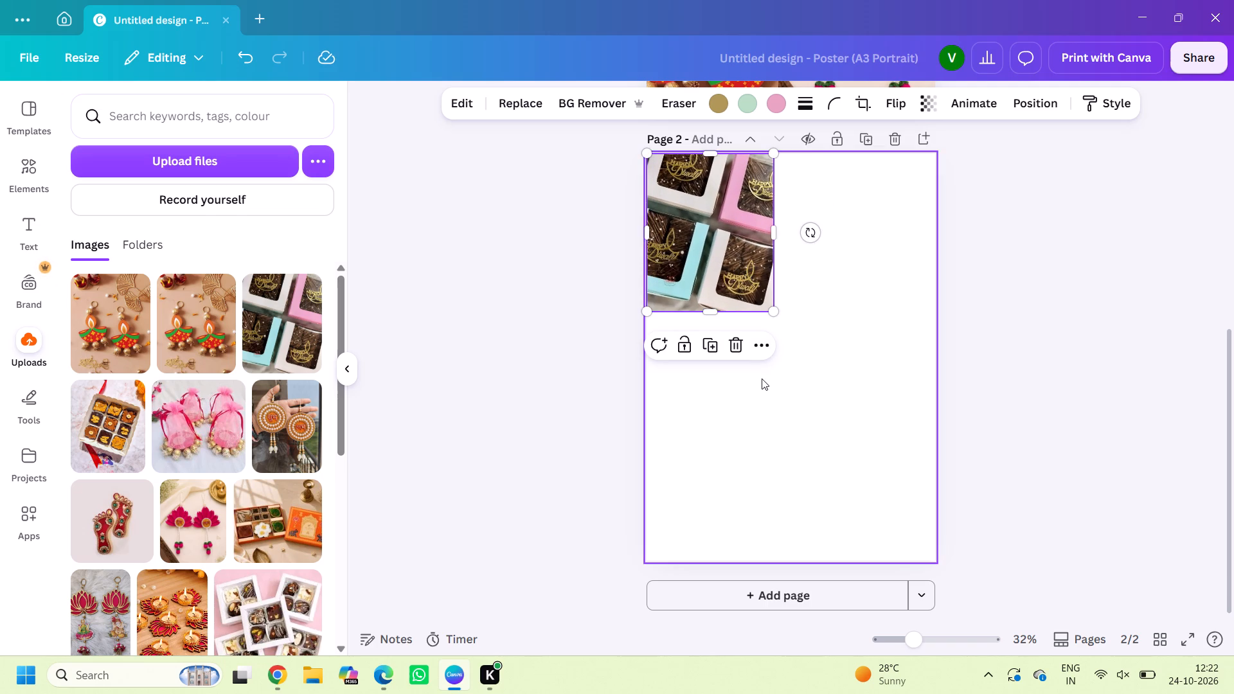
pyautogui.click(762, 378)
pyautogui.click(537, 381)
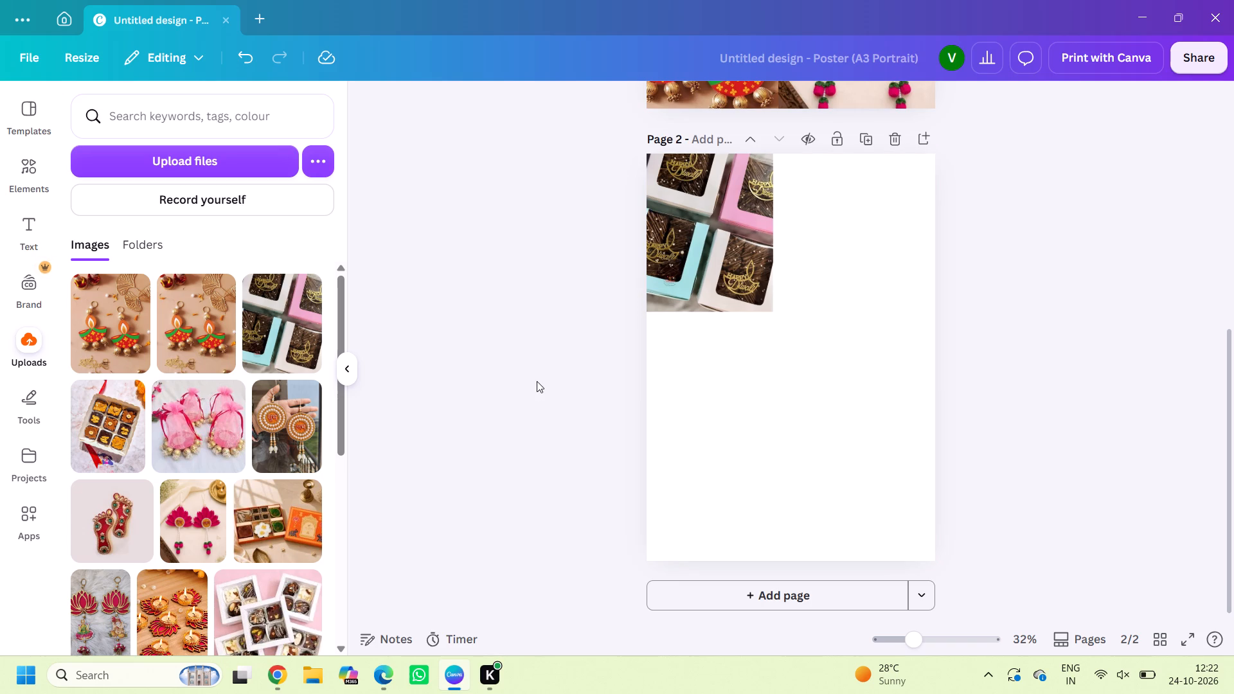
# Add the nine-piece chocolate box photo to page 2 in its upper-right corner, directly against the Happy Diwali chocolate boxes photo.
pyautogui.click(116, 425)
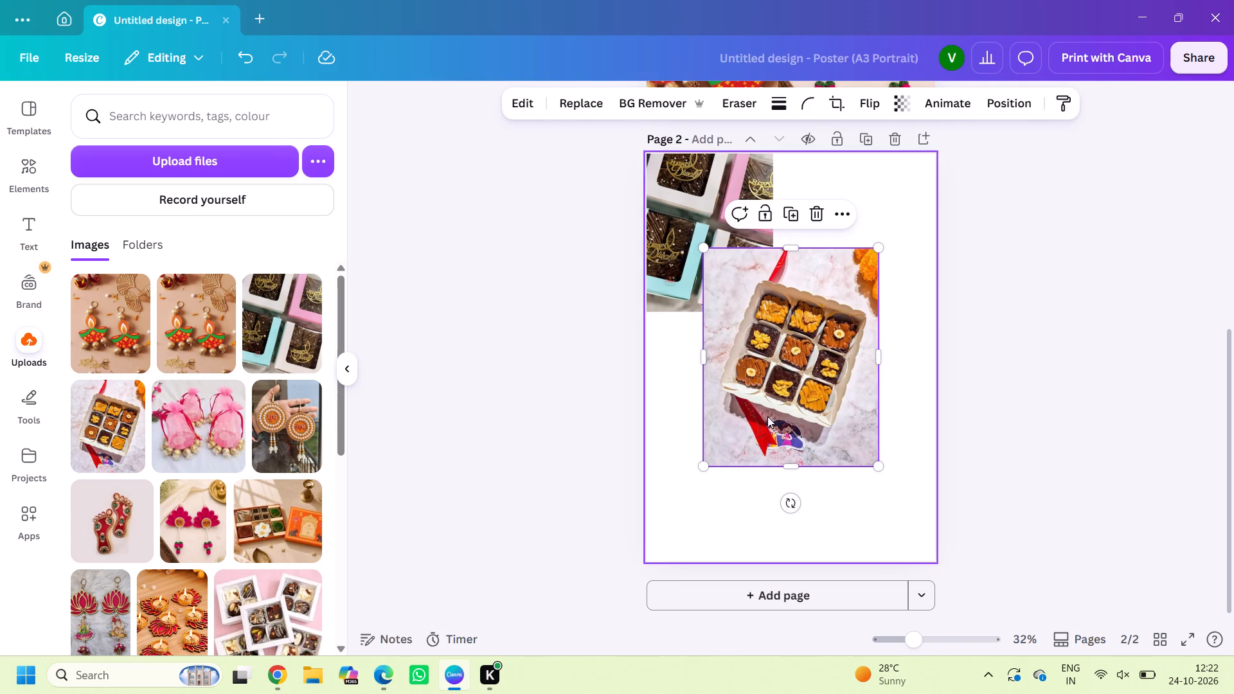
pyautogui.moveTo(782, 404); pyautogui.dragTo(846, 274)
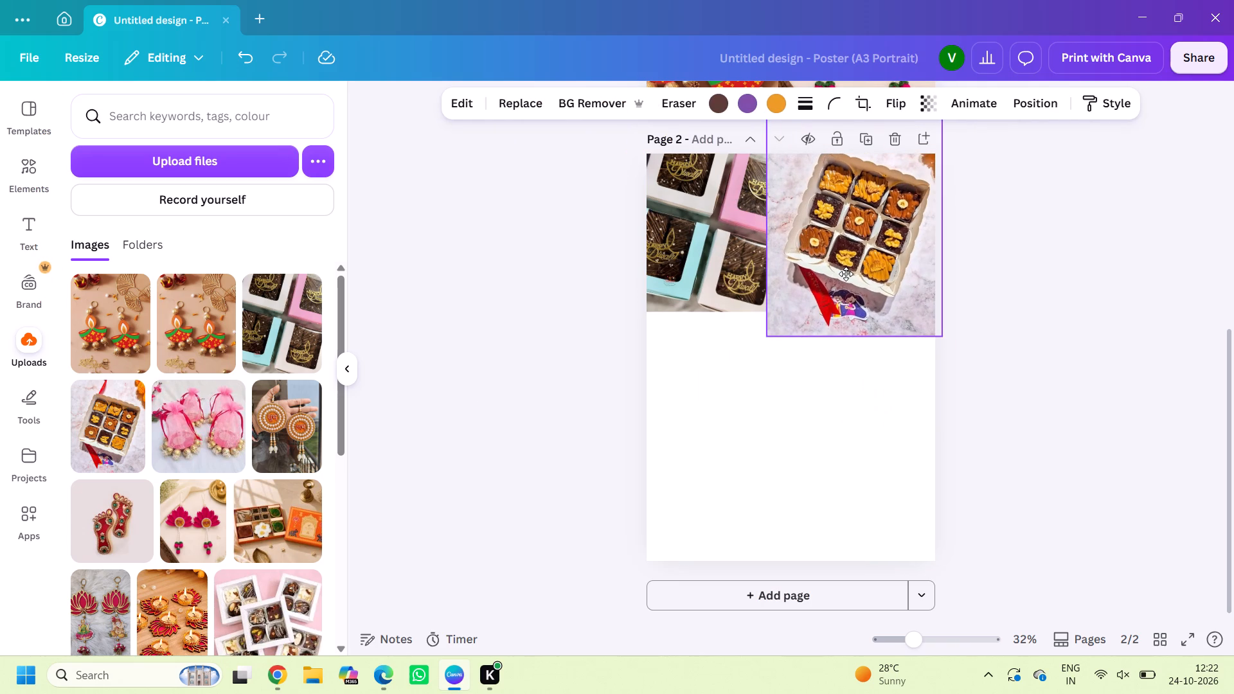
pyautogui.moveTo(846, 274); pyautogui.dragTo(854, 272)
pyautogui.click(763, 420)
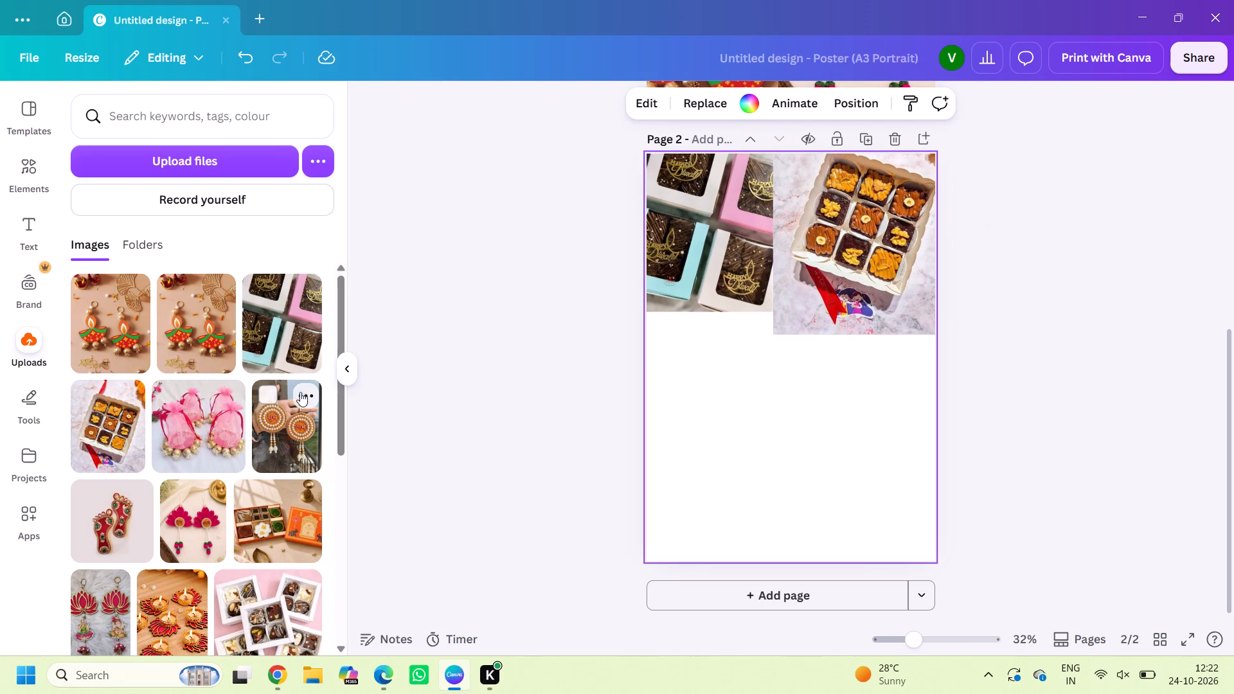
# Add the pink potli bags photo directly under the Happy Diwali chocolate boxes photo and crop its right side to that photo's edge.
pyautogui.click(186, 427)
pyautogui.moveTo(755, 378); pyautogui.dragTo(682, 418)
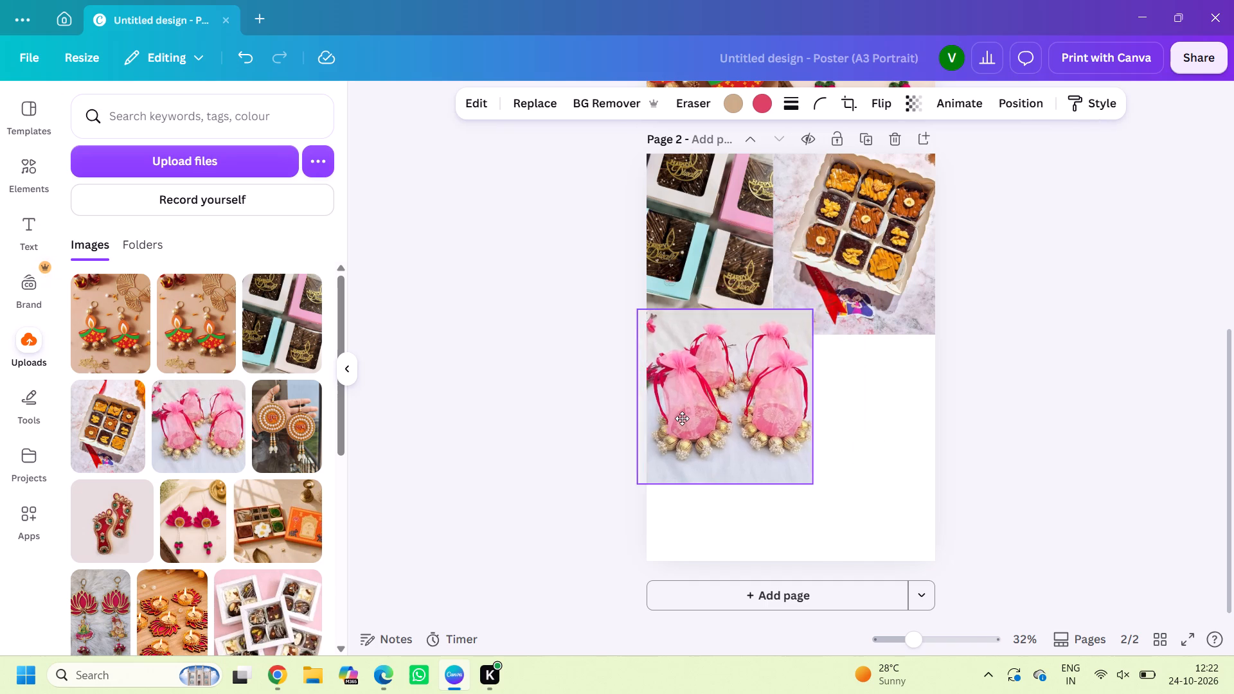
pyautogui.moveTo(682, 418); pyautogui.dragTo(690, 416)
pyautogui.click(814, 400)
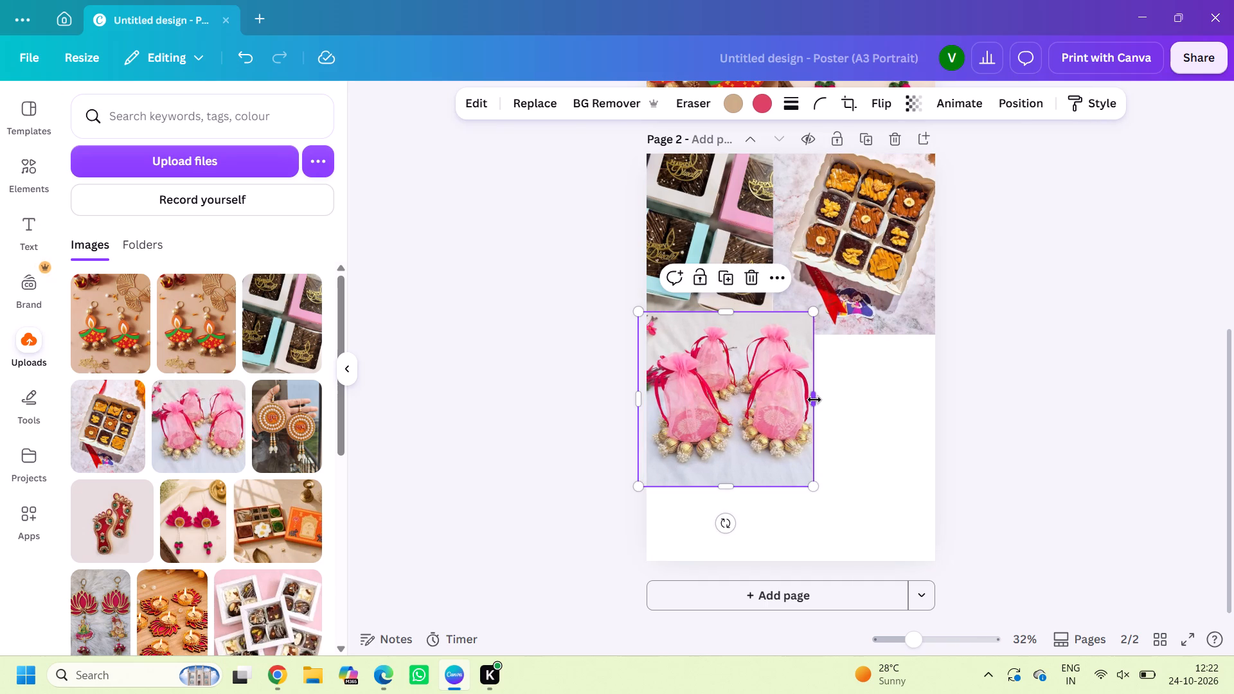
pyautogui.moveTo(814, 400); pyautogui.dragTo(771, 398)
pyautogui.click(872, 453)
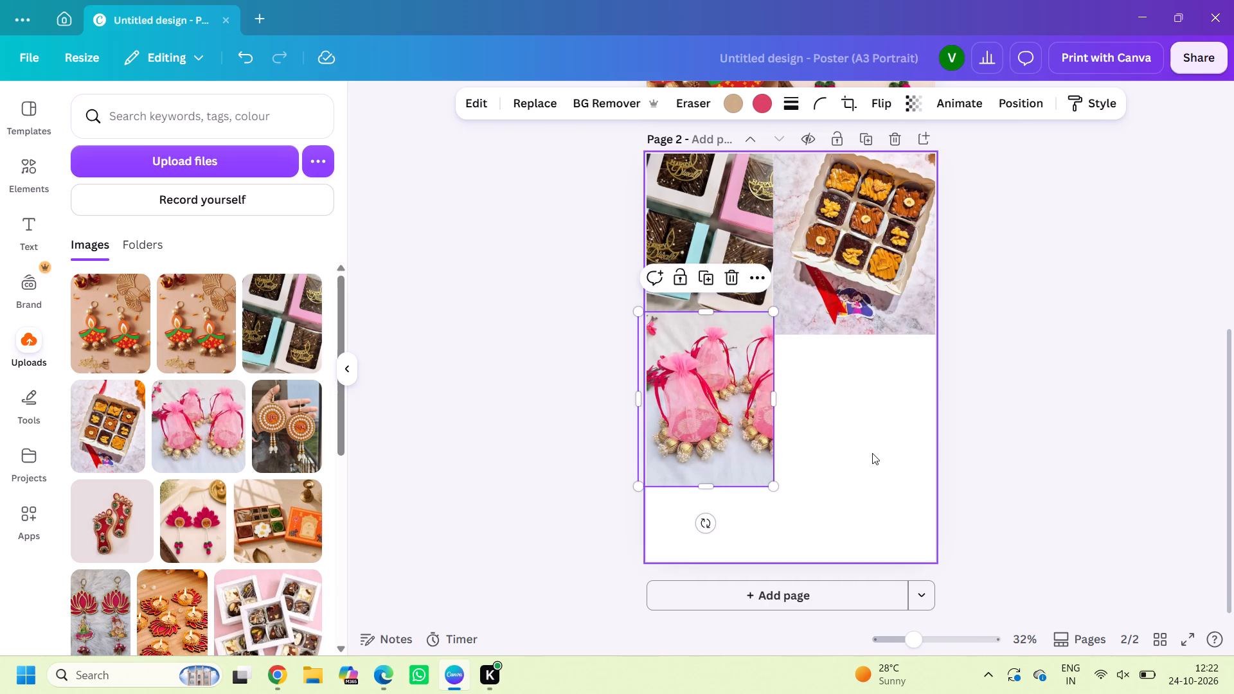
# Add the round pearl Shubh Labh hangings photo to page 2's lower-right corner, directly under the nine-piece chocolate box photo.
pyautogui.scroll(2, 714, 372)
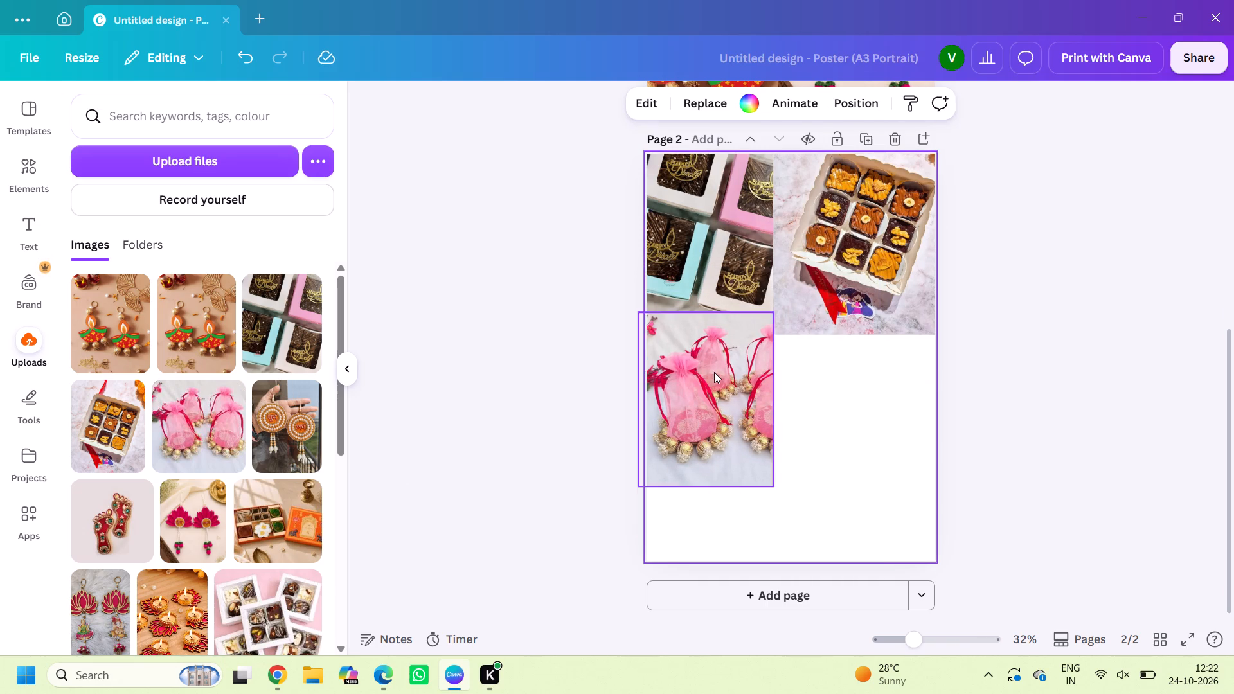
pyautogui.scroll(3, 714, 372)
pyautogui.scroll(-5, 867, 497)
pyautogui.click(299, 432)
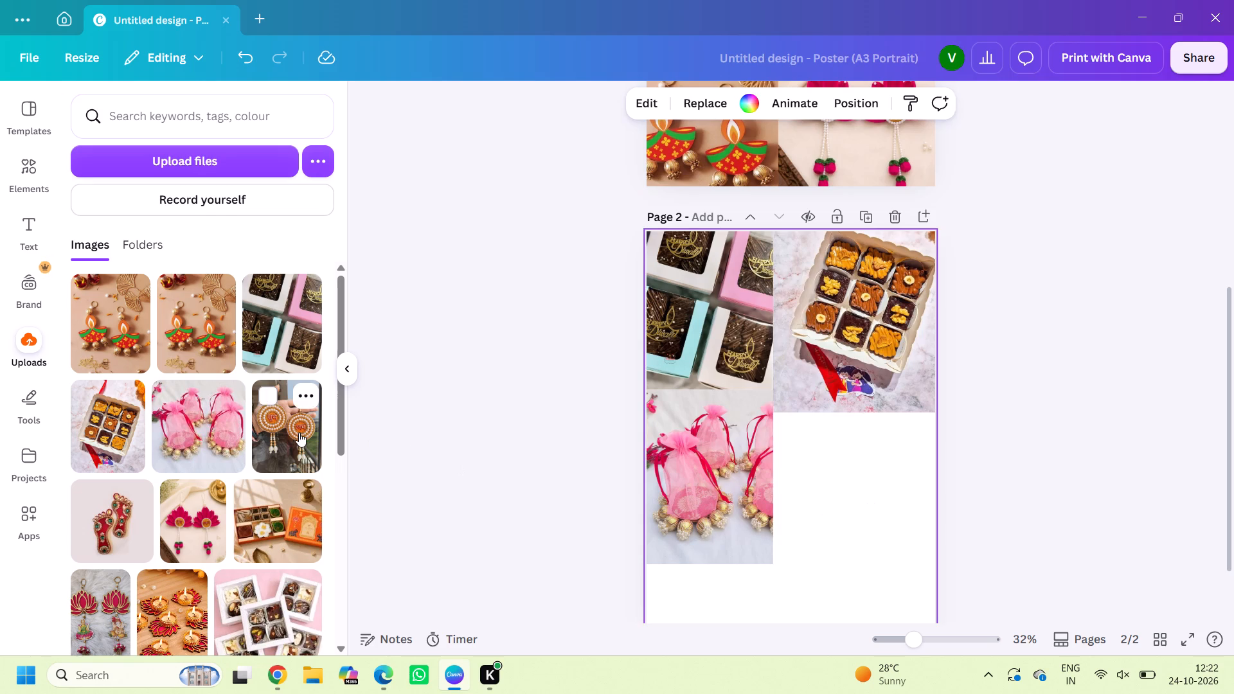
pyautogui.moveTo(771, 442); pyautogui.dragTo(834, 540)
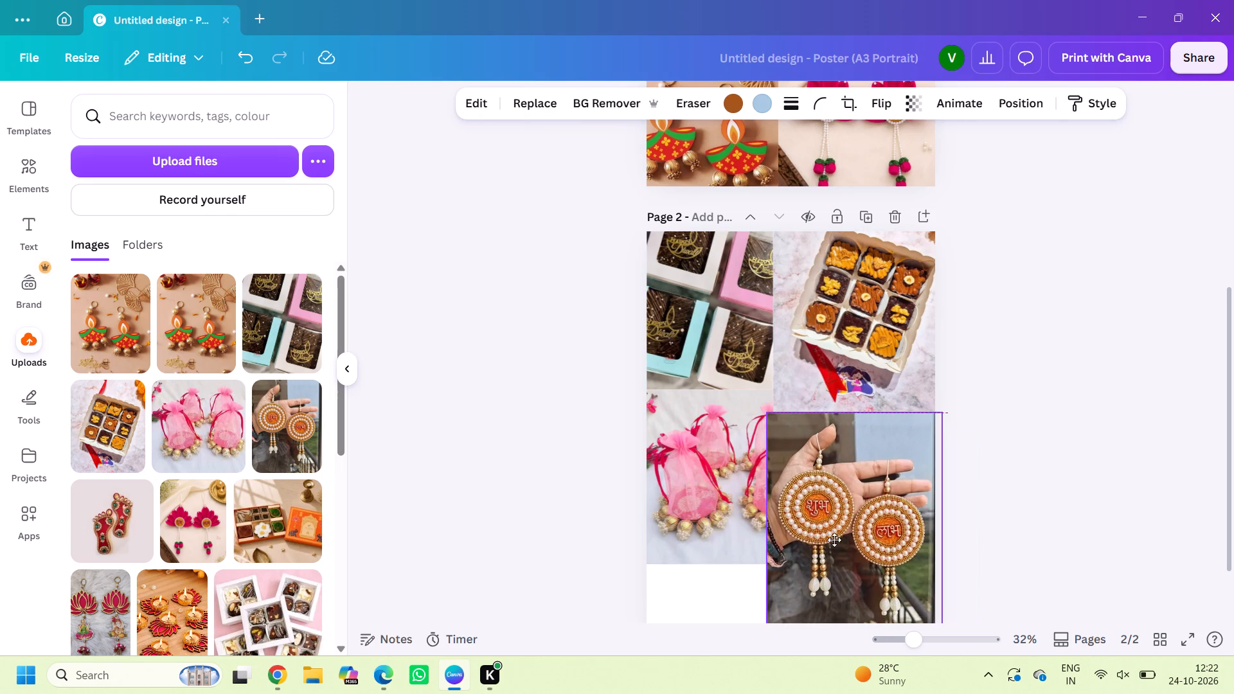
pyautogui.moveTo(834, 540); pyautogui.dragTo(835, 537)
pyautogui.click(1042, 558)
pyautogui.scroll(-1, 987, 555)
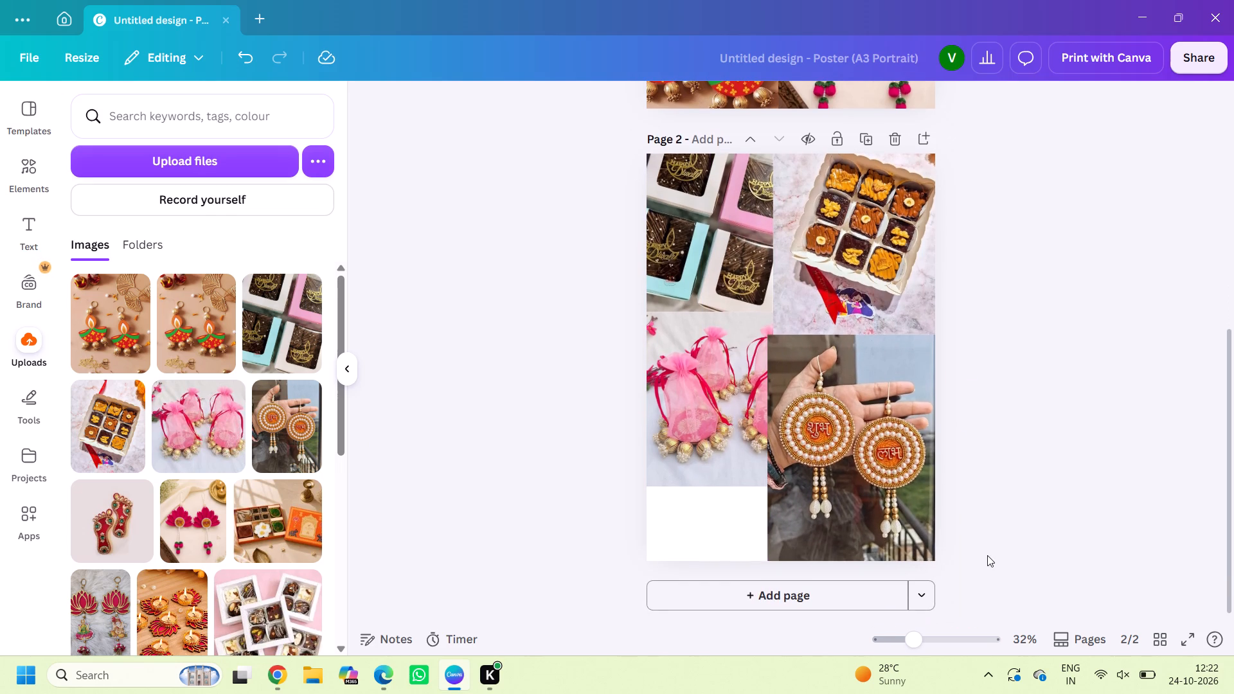
# Add the orange gift box photo, crop its right, bottom and top sides, and place it in page 2's lower-left corner.
pyautogui.scroll(-1, 272, 540)
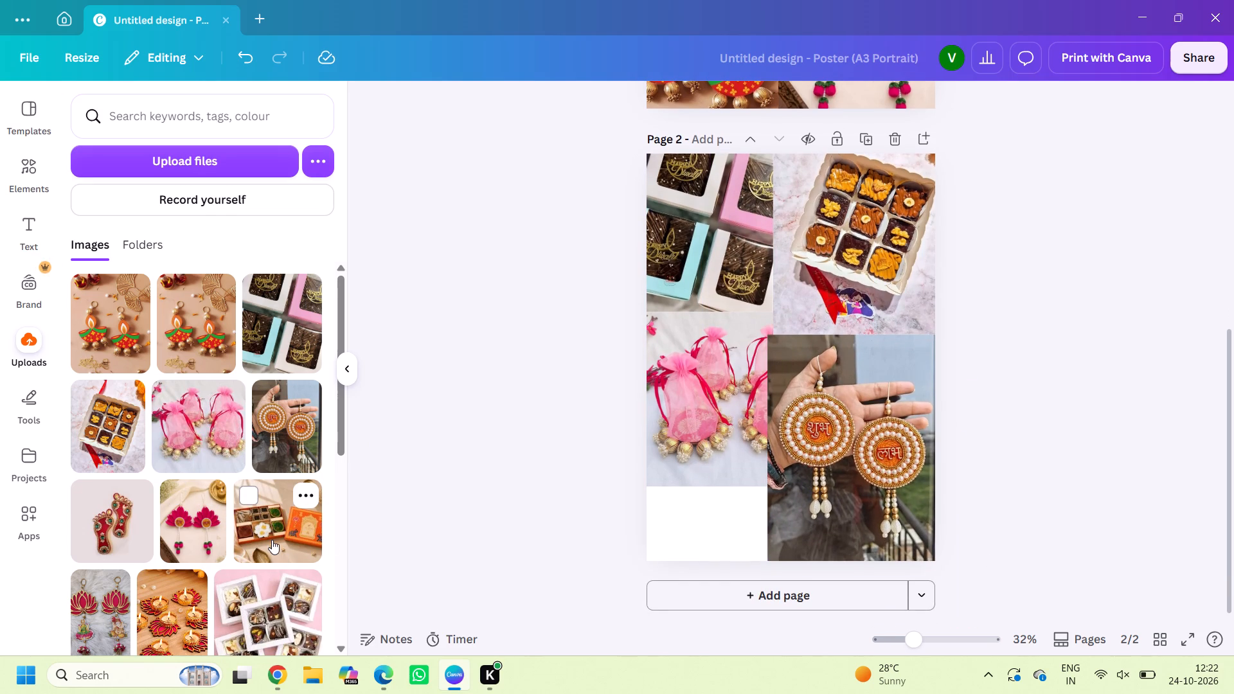
pyautogui.scroll(-1, 272, 540)
pyautogui.scroll(1, 272, 540)
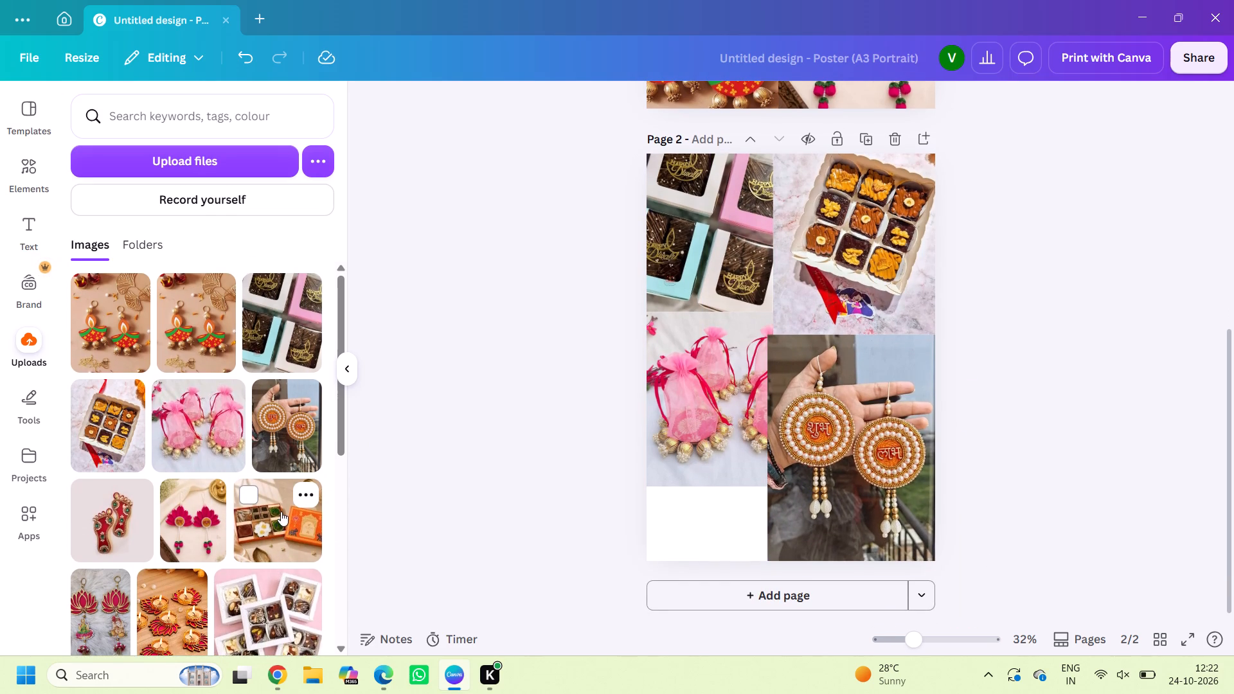
pyautogui.click(278, 516)
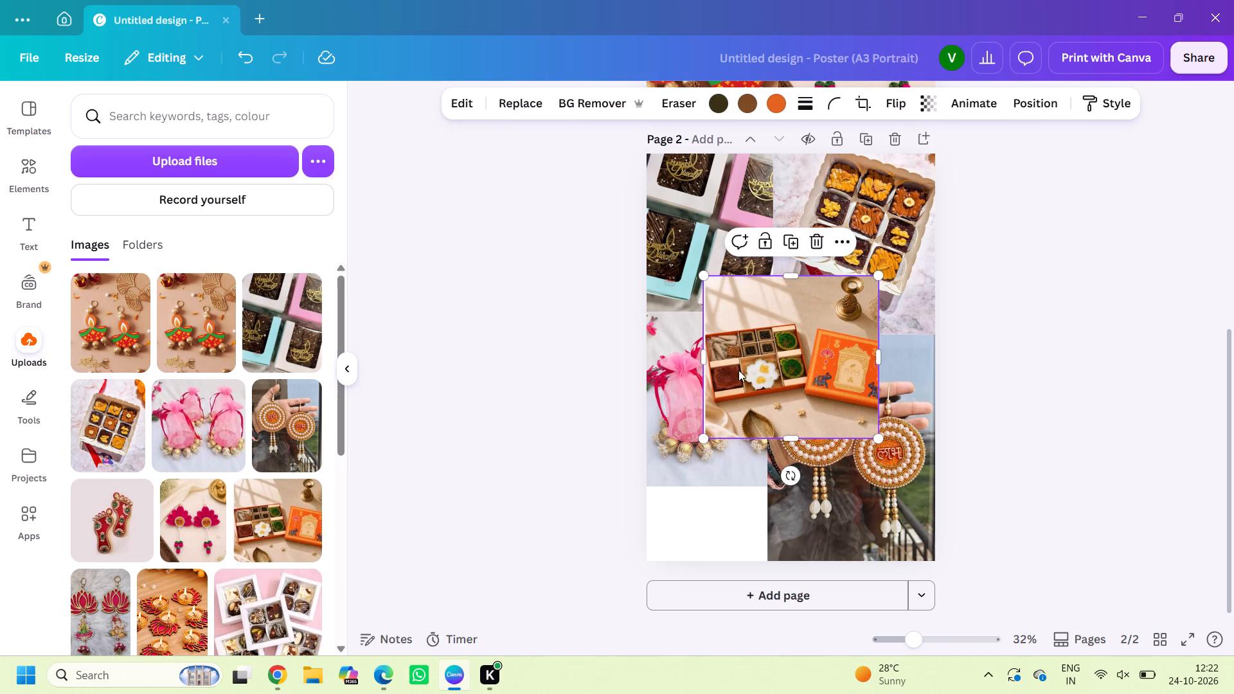
pyautogui.moveTo(879, 360); pyautogui.dragTo(816, 360)
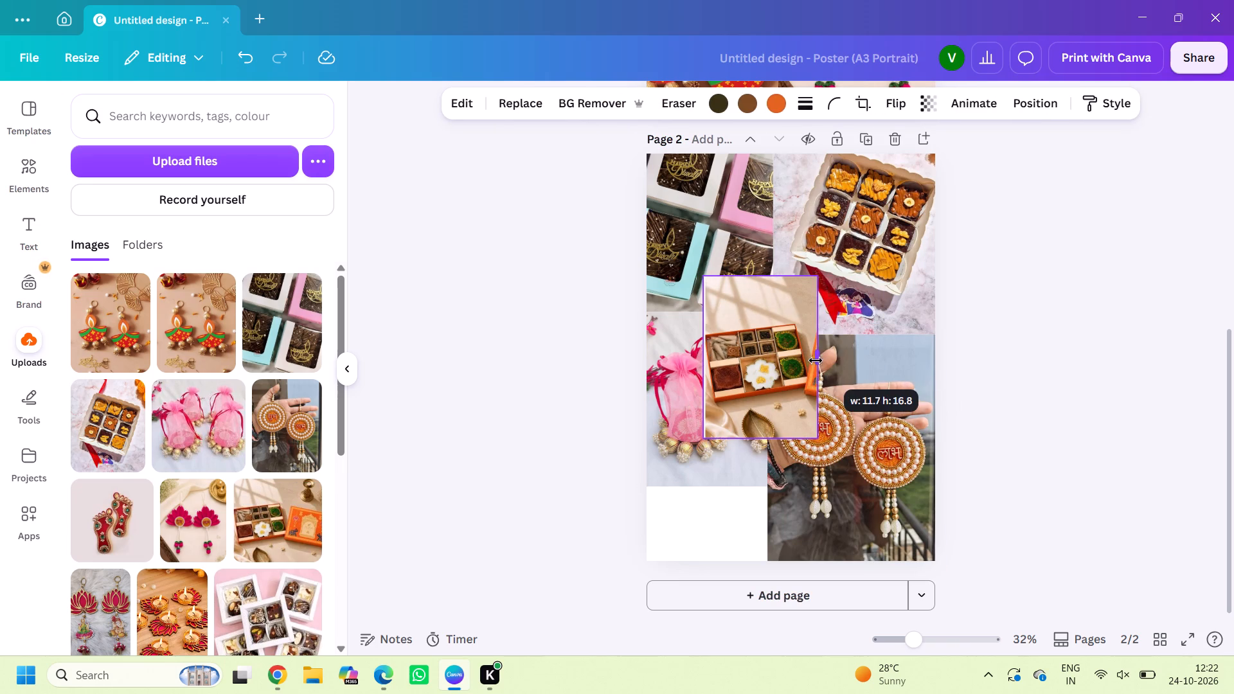
pyautogui.moveTo(816, 360); pyautogui.dragTo(811, 359)
pyautogui.moveTo(756, 432); pyautogui.dragTo(758, 411)
pyautogui.moveTo(756, 275); pyautogui.dragTo(761, 305)
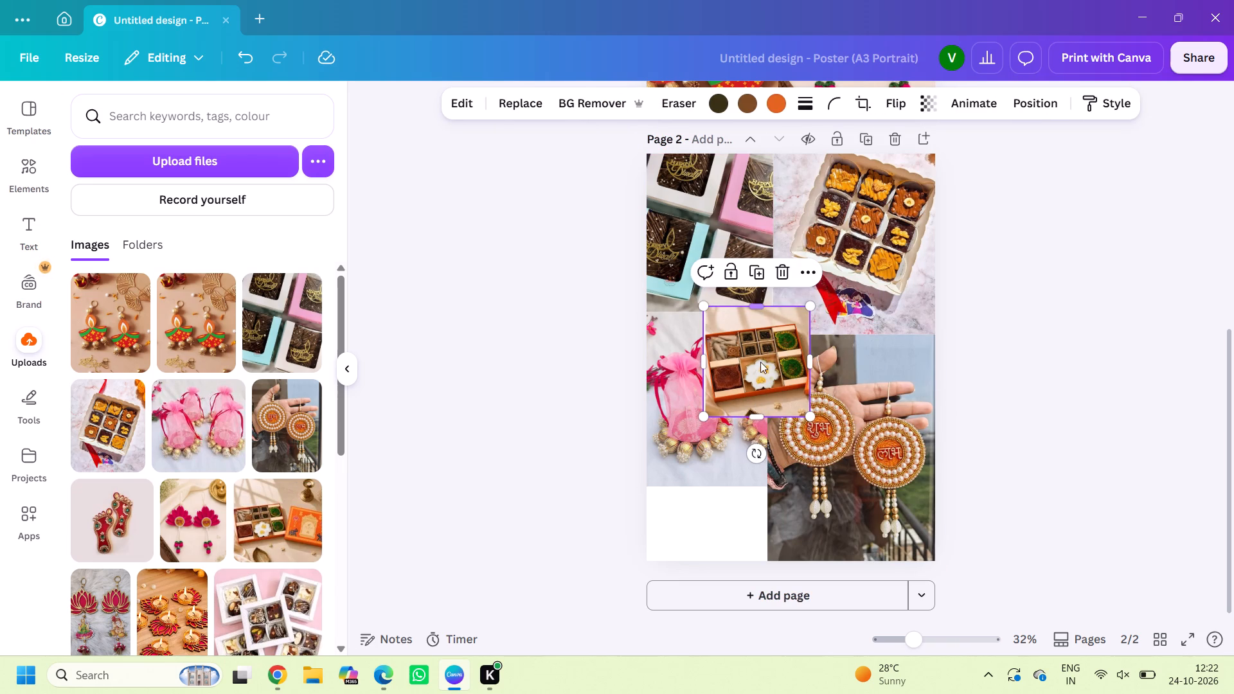
pyautogui.moveTo(760, 361); pyautogui.dragTo(704, 517)
# Widen the orange gift box photo to about 12.5 by 11.4 to meet the Shubh Labh photo, and try shifting the image within its crop.
pyautogui.moveTo(755, 516); pyautogui.dragTo(769, 515)
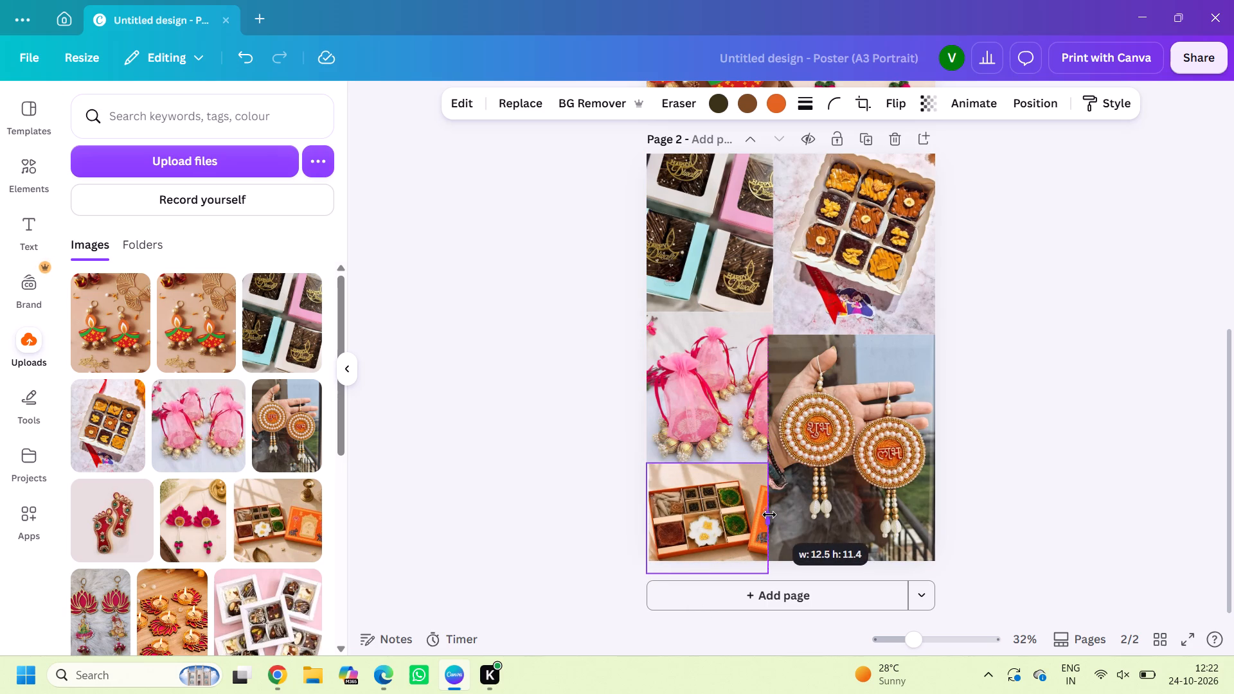
pyautogui.moveTo(769, 515); pyautogui.dragTo(770, 514)
pyautogui.doubleClick(729, 513)
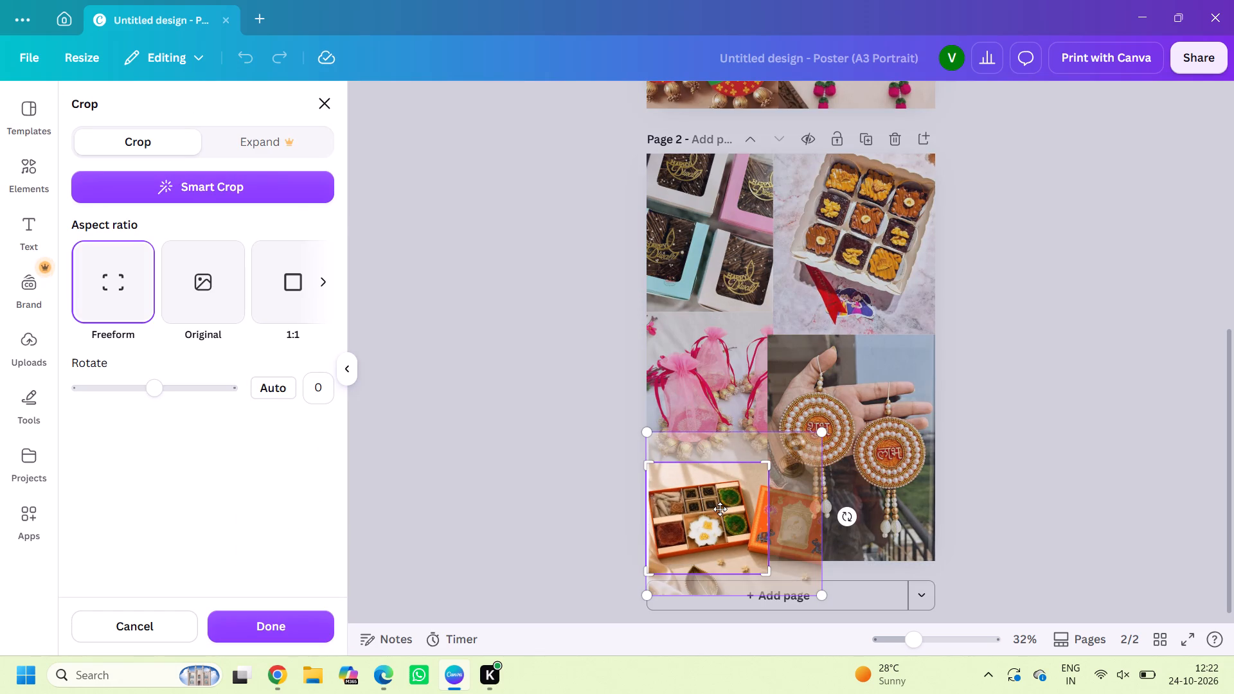
pyautogui.moveTo(720, 509); pyautogui.dragTo(744, 514)
pyautogui.click(608, 499)
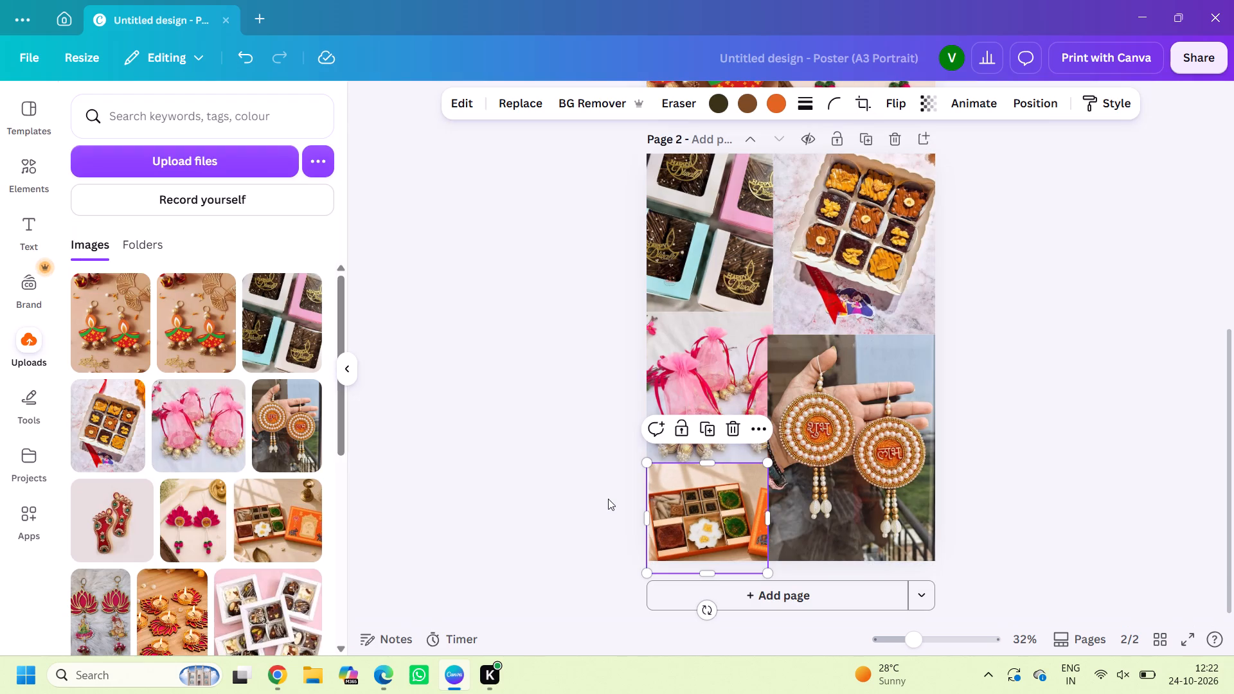
# Extend the orange gift box photo's outer side slightly past the page's left edge, to about 13.3 wide by 11.4 high.
pyautogui.click(608, 499)
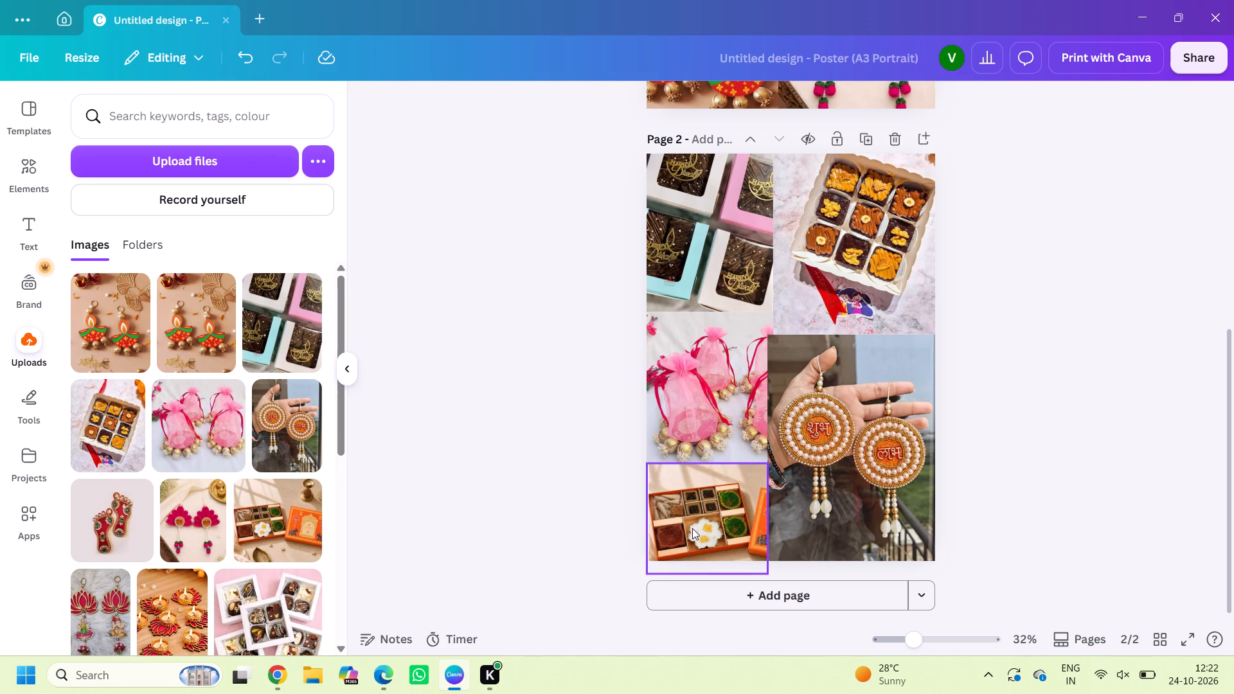
pyautogui.click(692, 528)
pyautogui.click(649, 516)
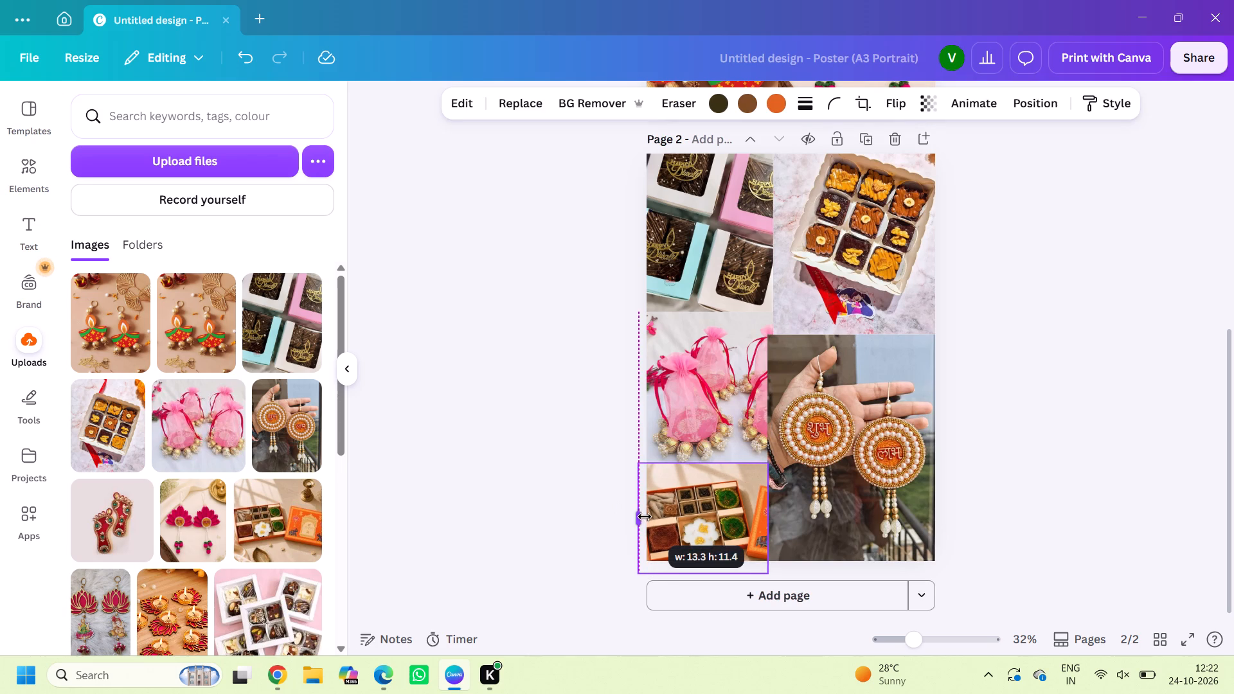
pyautogui.click(593, 515)
pyautogui.click(693, 531)
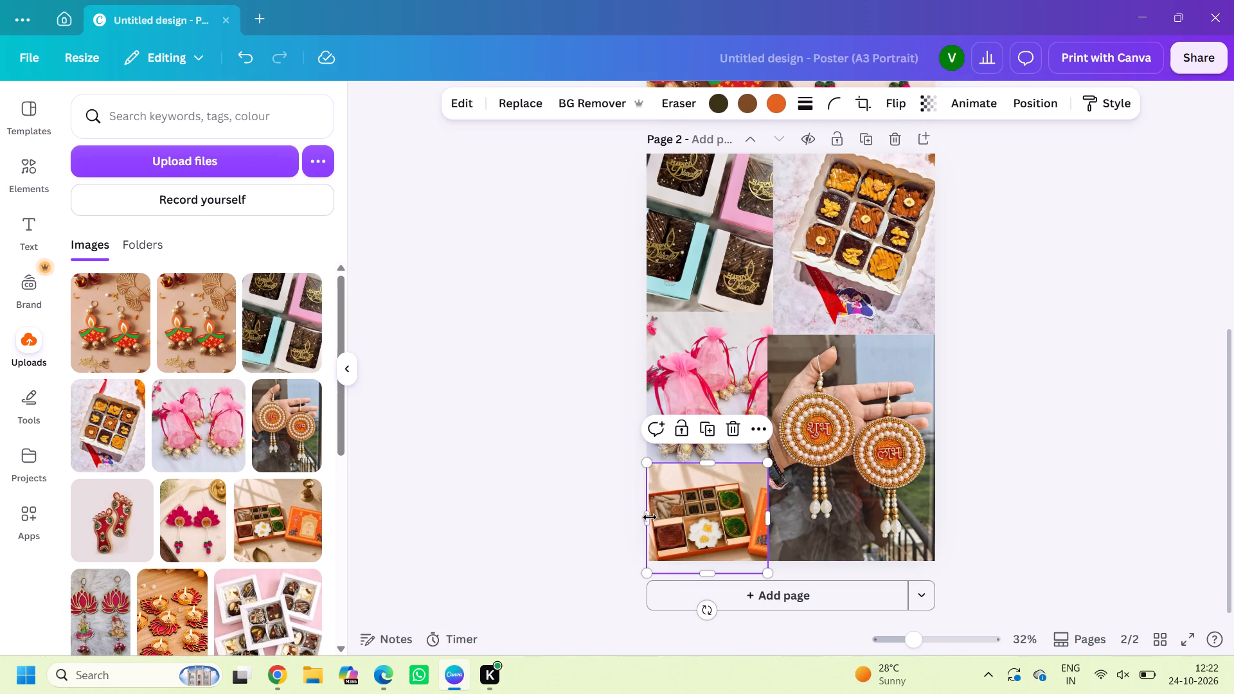
pyautogui.moveTo(647, 515); pyautogui.dragTo(636, 516)
pyautogui.click(609, 518)
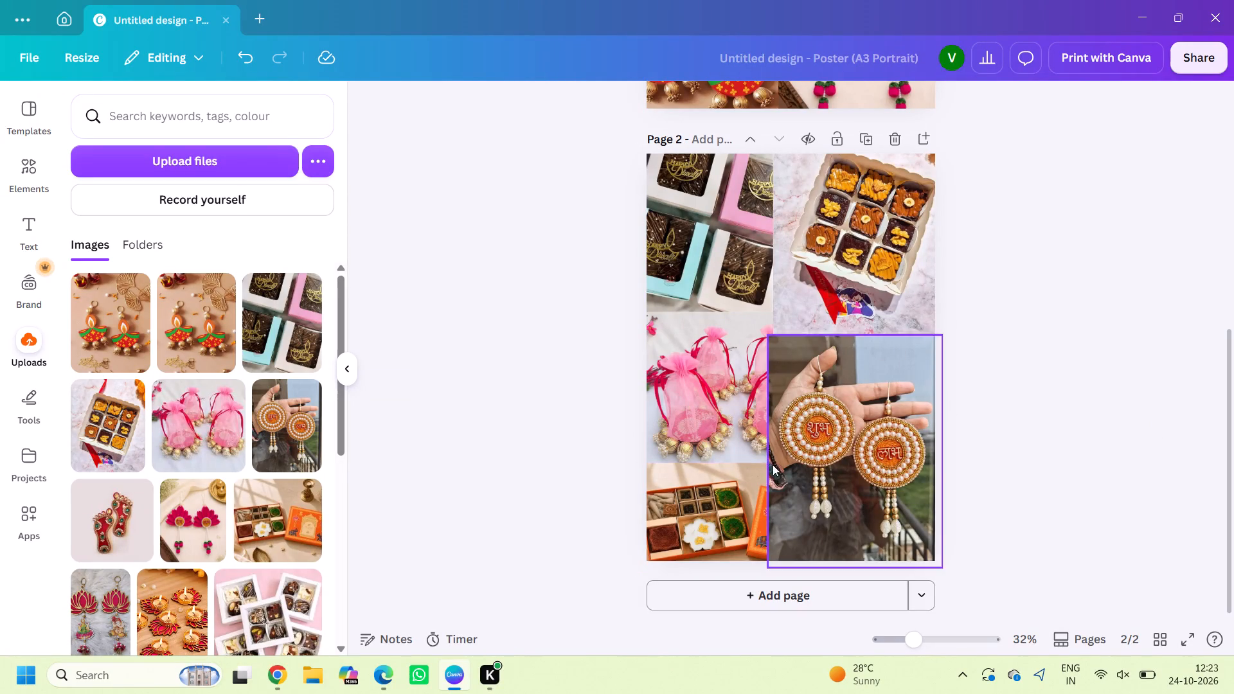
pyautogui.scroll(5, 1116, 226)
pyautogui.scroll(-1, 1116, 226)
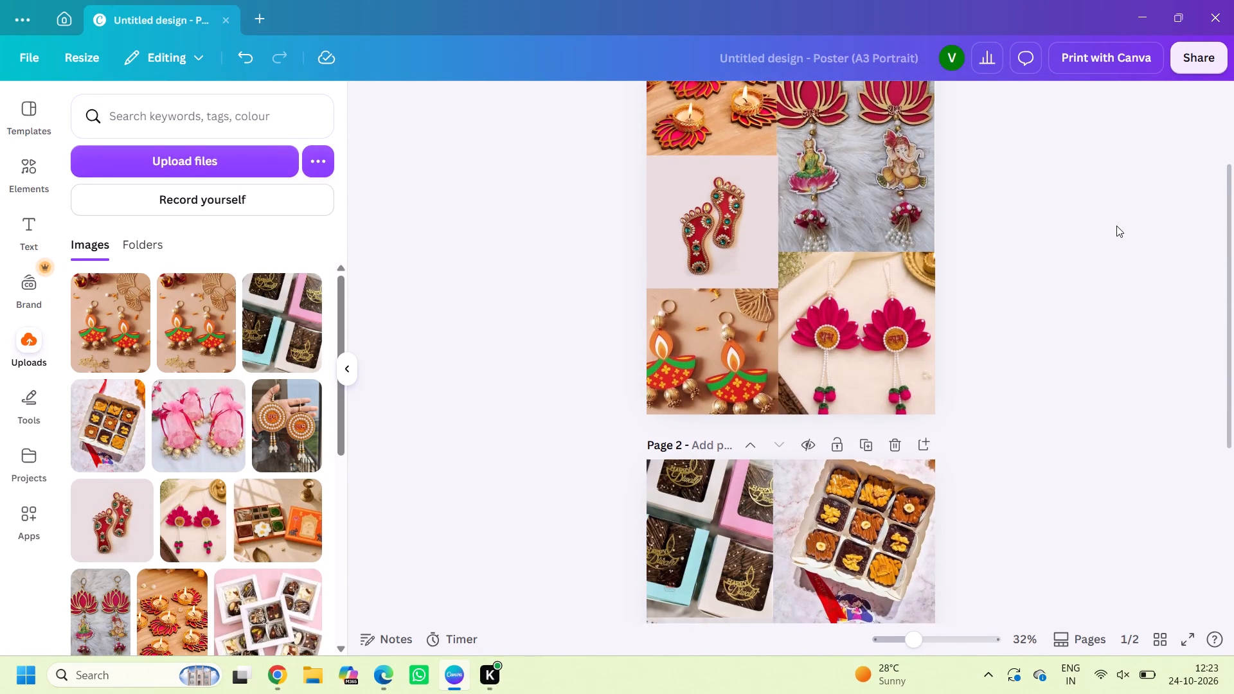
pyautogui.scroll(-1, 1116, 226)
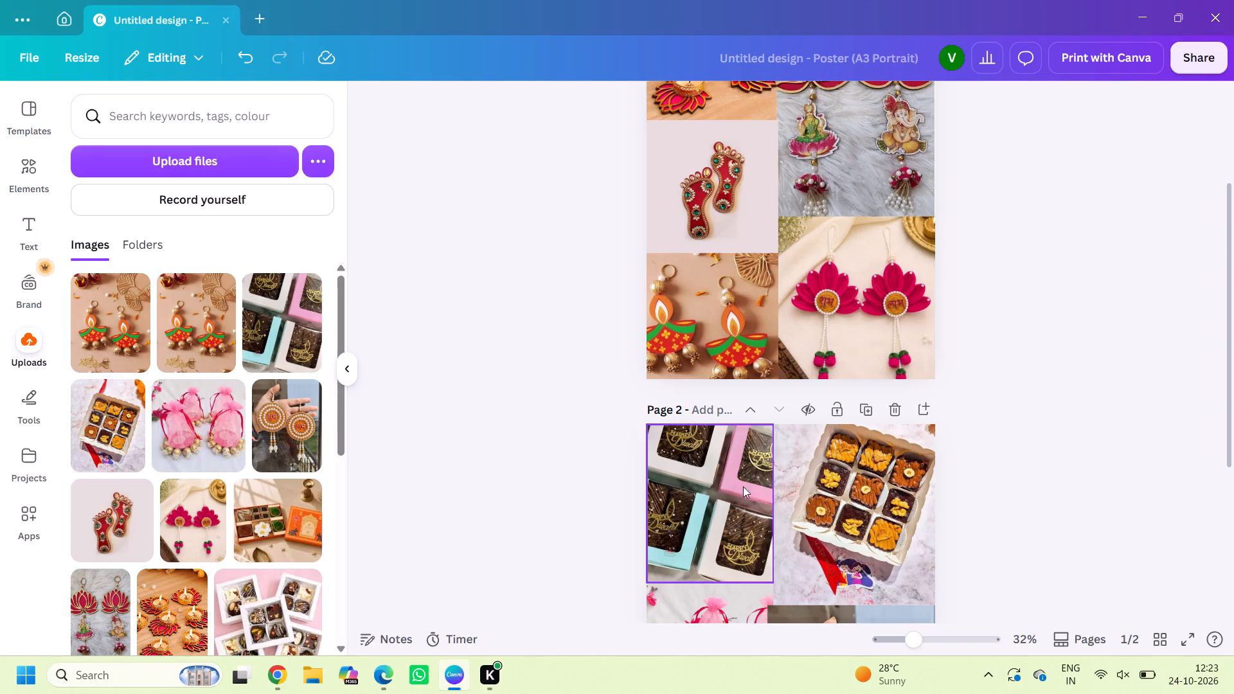
# Switch to Chrome and close the last two network sign-in tabs, the Samsung Galaxy tab and the s25 search tab.
pyautogui.click(283, 686)
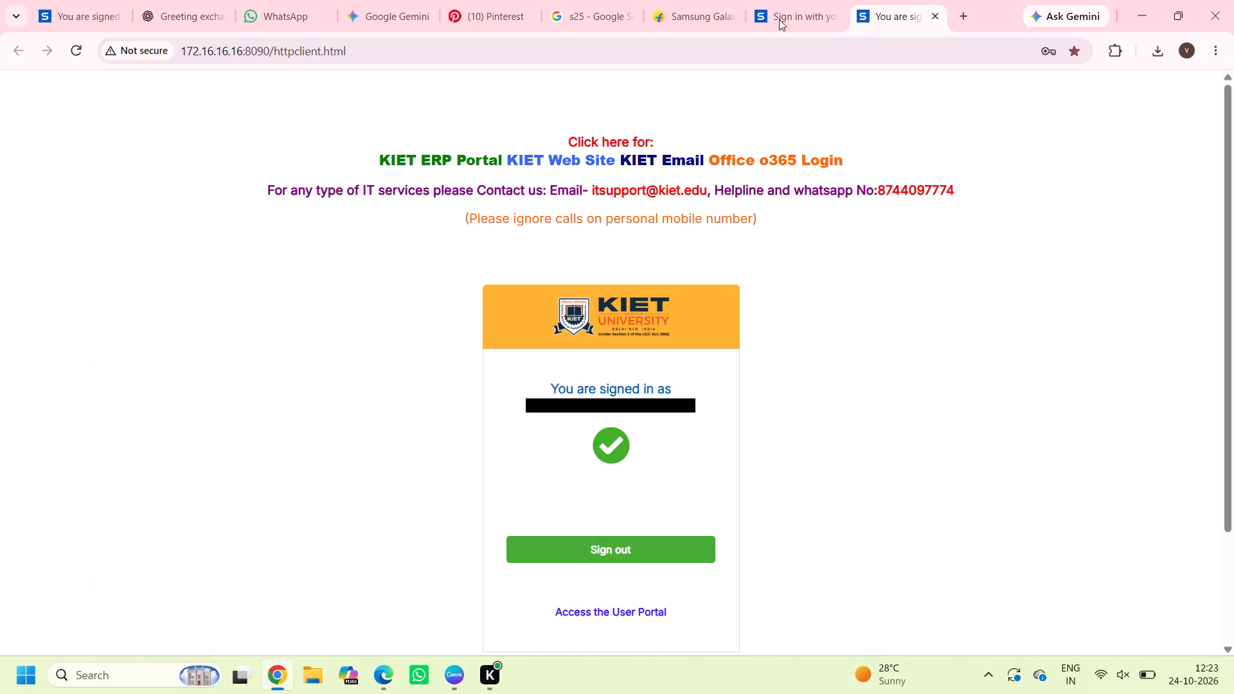
pyautogui.click(831, 19)
pyautogui.click(831, 19)
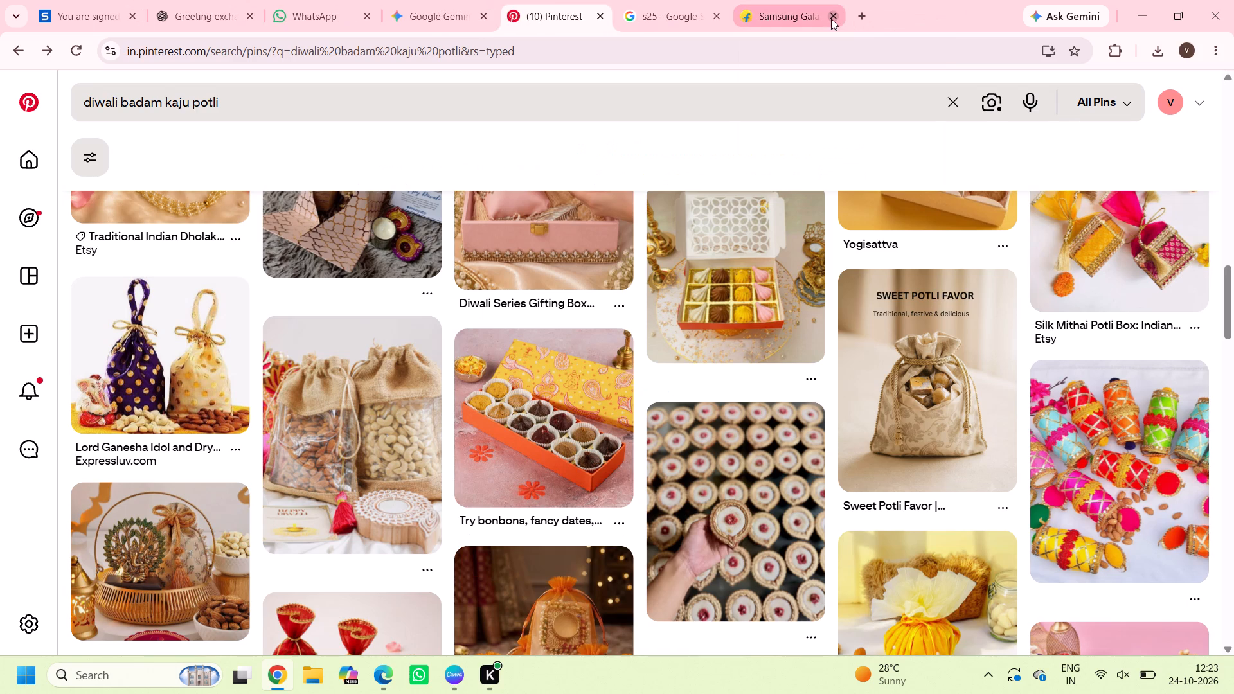
pyautogui.click(831, 19)
pyautogui.click(831, 19)
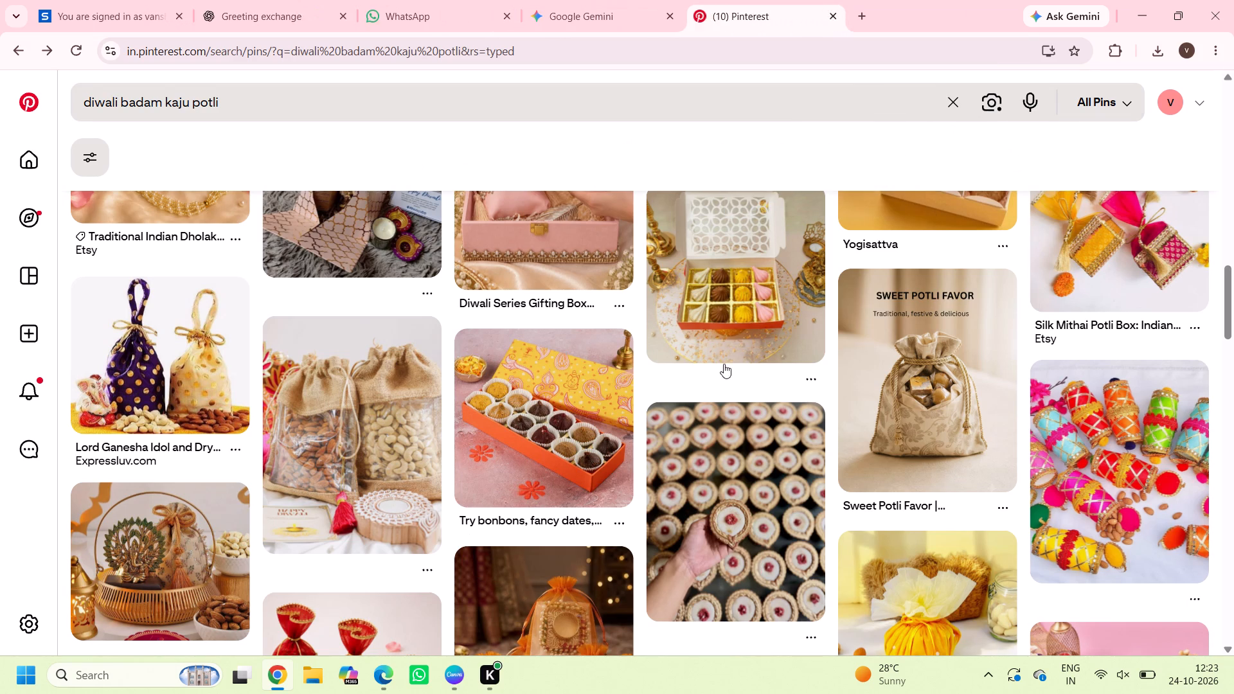
# Replace the Pinterest search with the recent search "diwali hamper packaging long".
pyautogui.scroll(-1, 744, 423)
pyautogui.scroll(15, 542, 427)
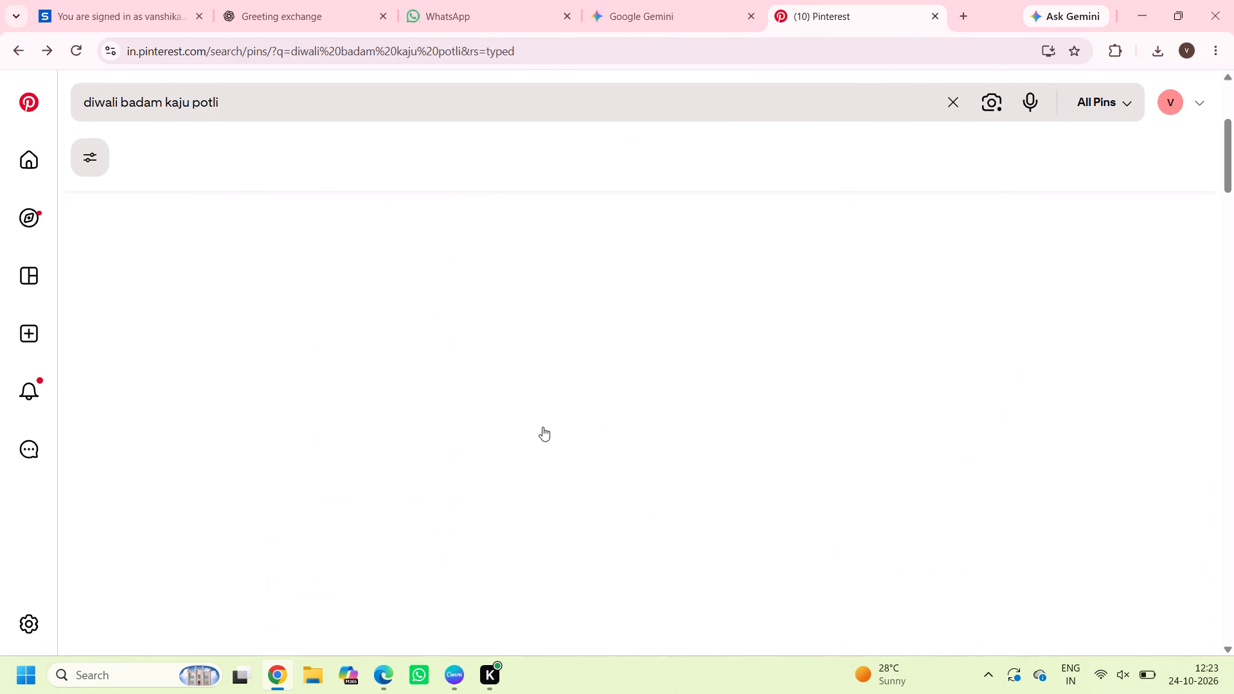
pyautogui.scroll(2, 542, 427)
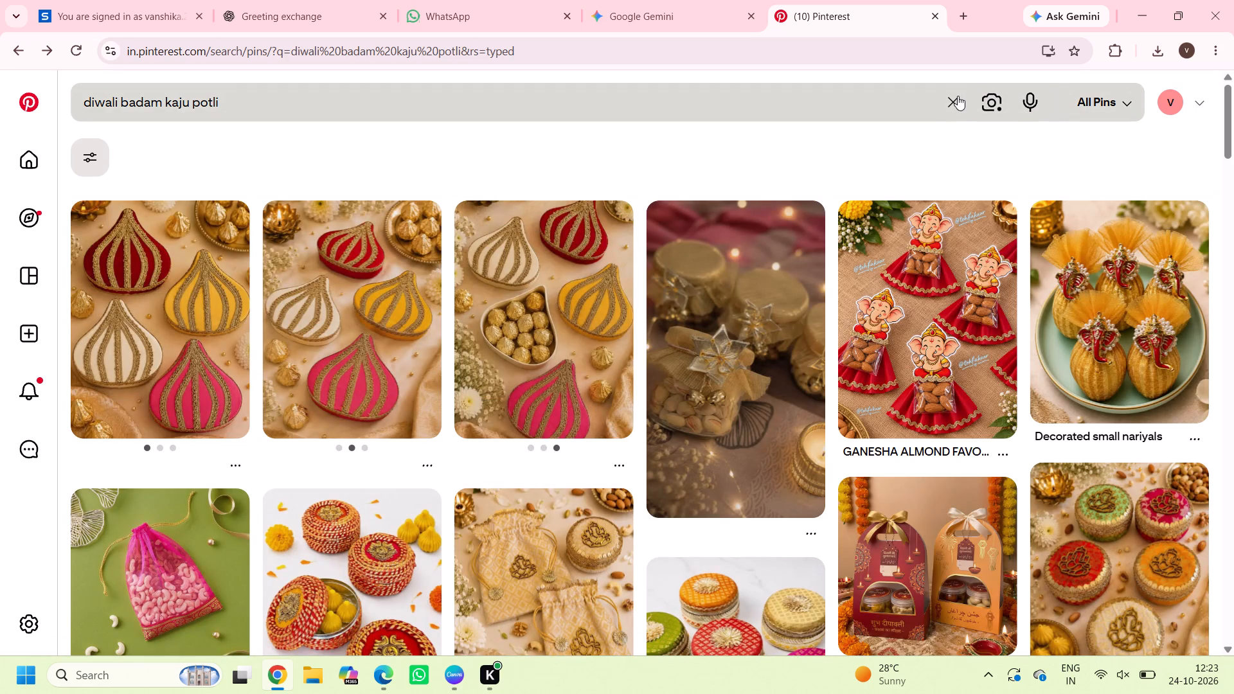
pyautogui.click(958, 96)
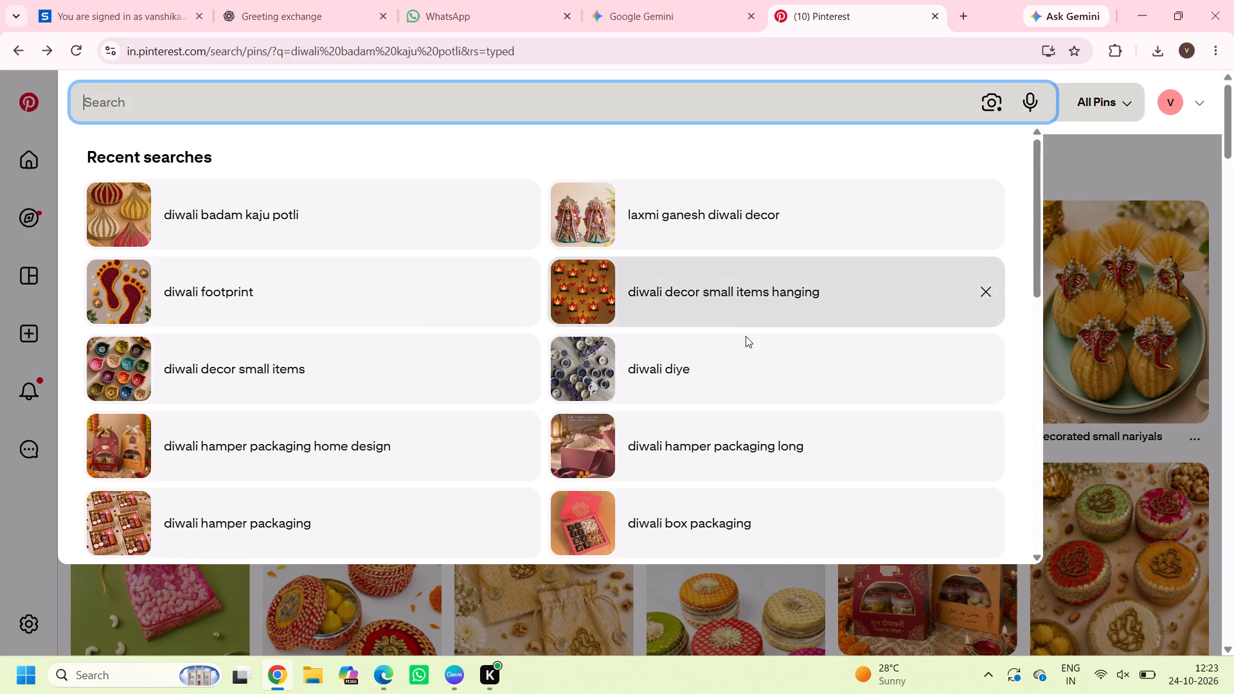
pyautogui.click(735, 462)
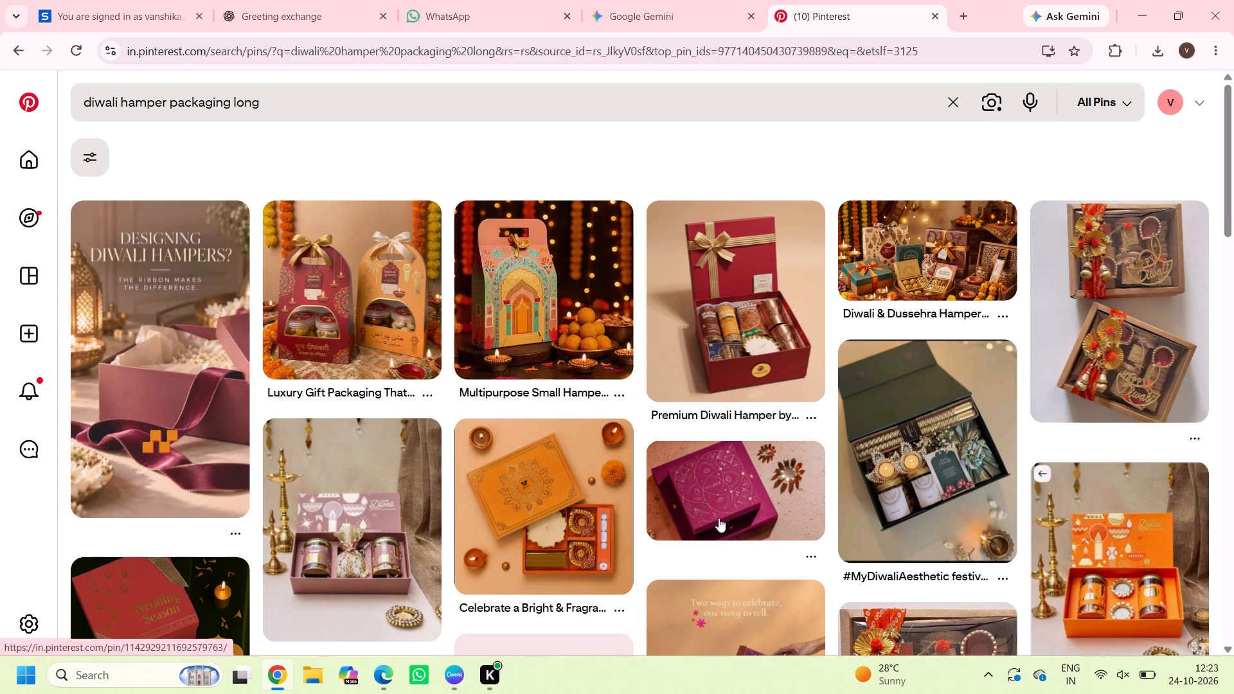
# Browse the hamper packaging results and open the pin showing the light-blue palm-tree hamper bag set.
pyautogui.scroll(-5, 815, 549)
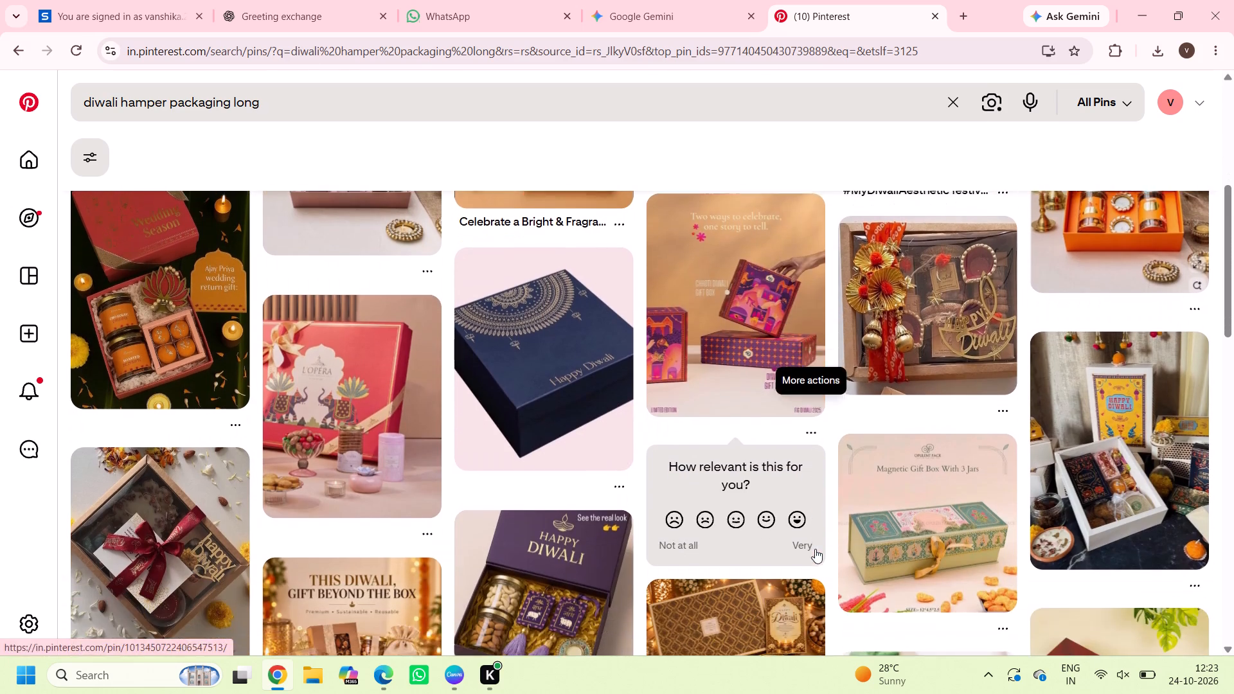
pyautogui.scroll(-2, 670, 574)
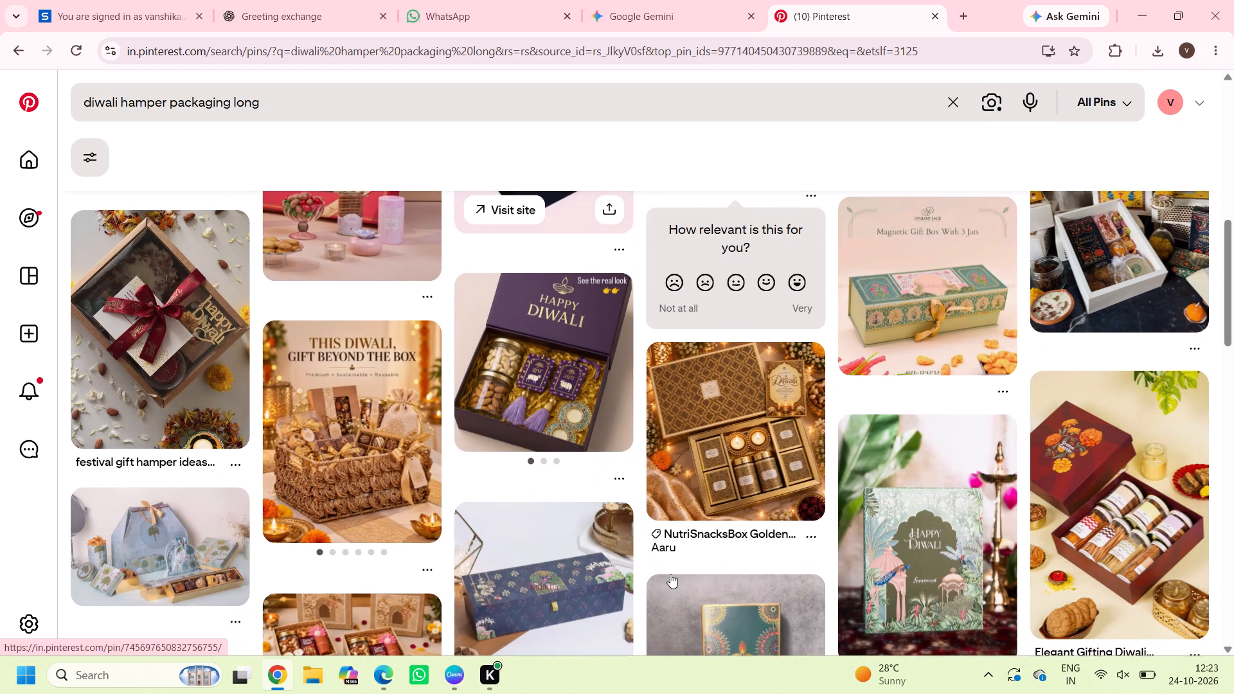
pyautogui.scroll(-1, 670, 574)
pyautogui.scroll(-2, 875, 544)
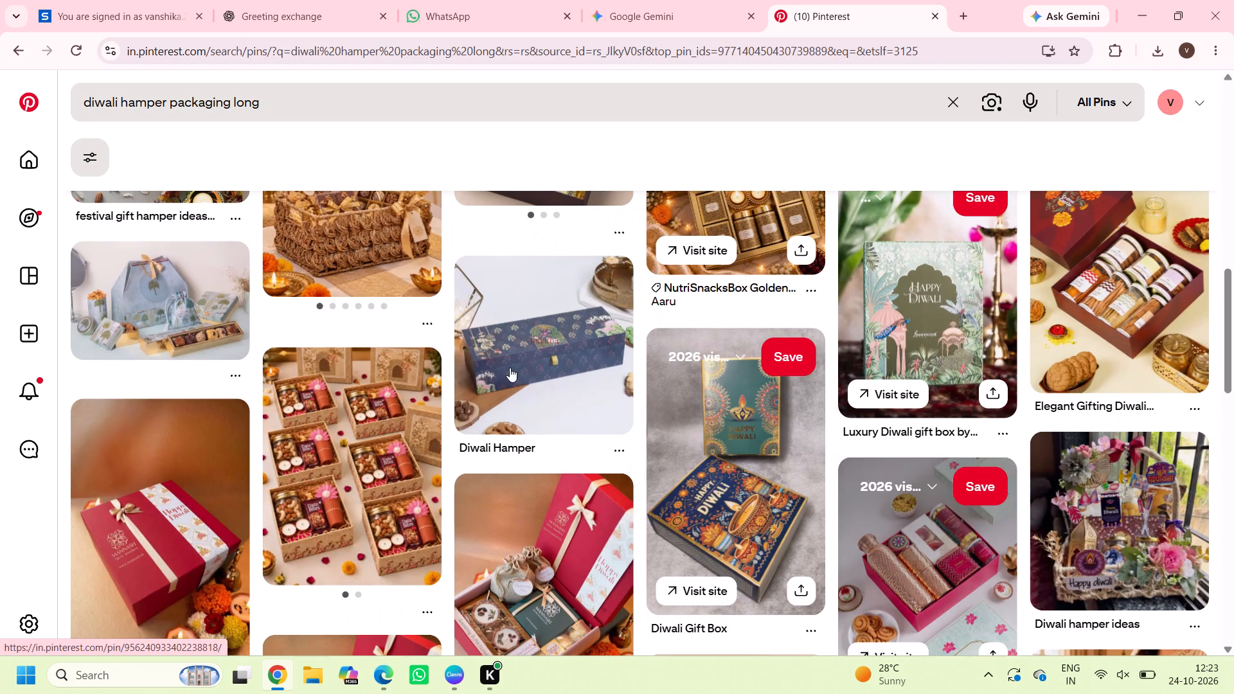
pyautogui.scroll(-1, 510, 368)
pyautogui.click(181, 270)
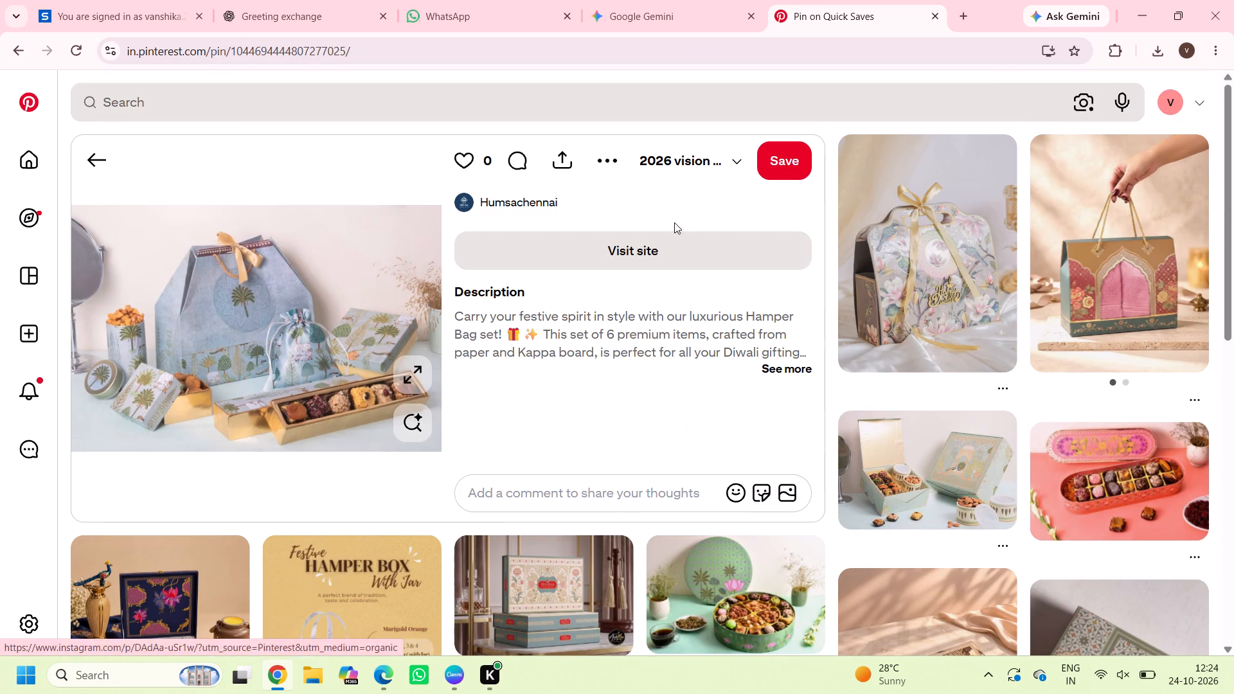
# Download the image of the light-blue palm-tree hamper bag set from its open pin.
pyautogui.click(616, 165)
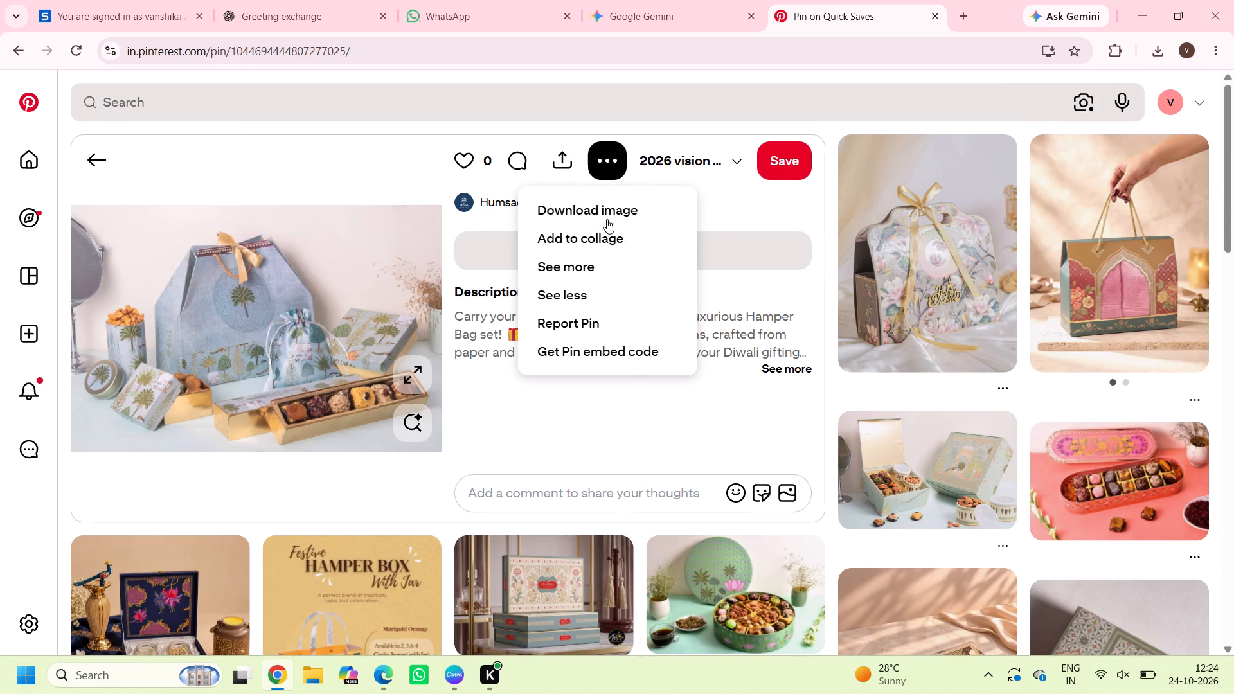
pyautogui.click(607, 219)
pyautogui.click(1065, 311)
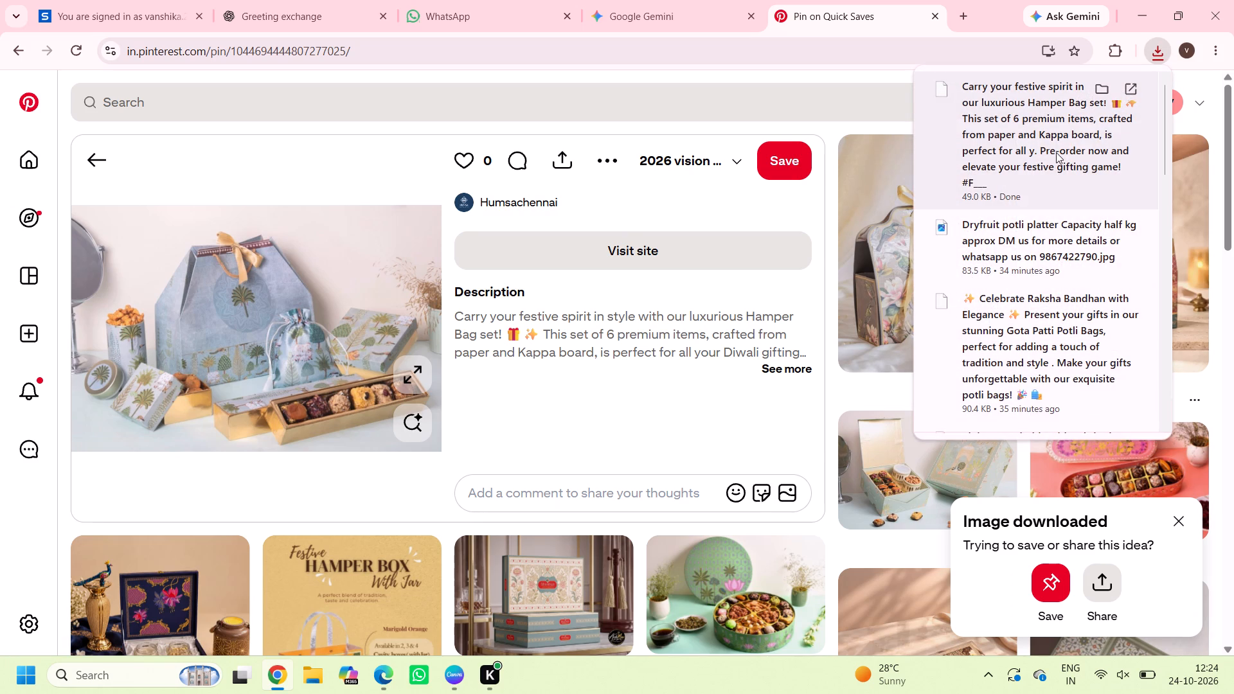
pyautogui.click(602, 398)
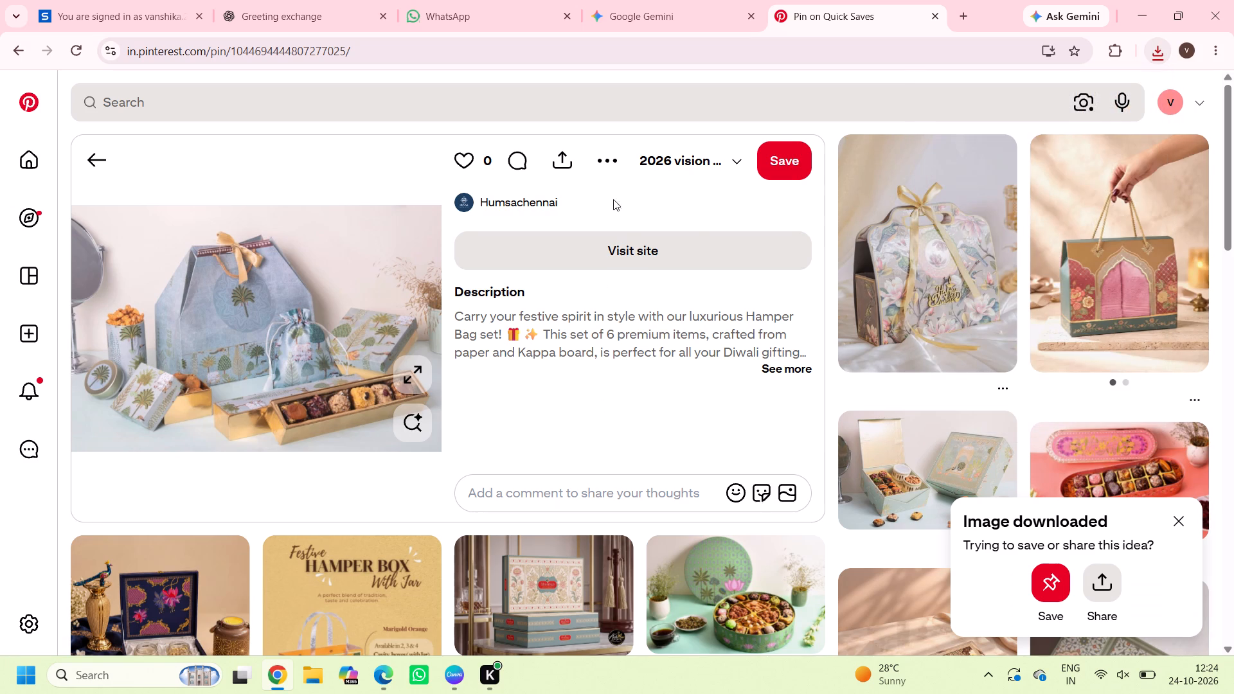
pyautogui.click(610, 170)
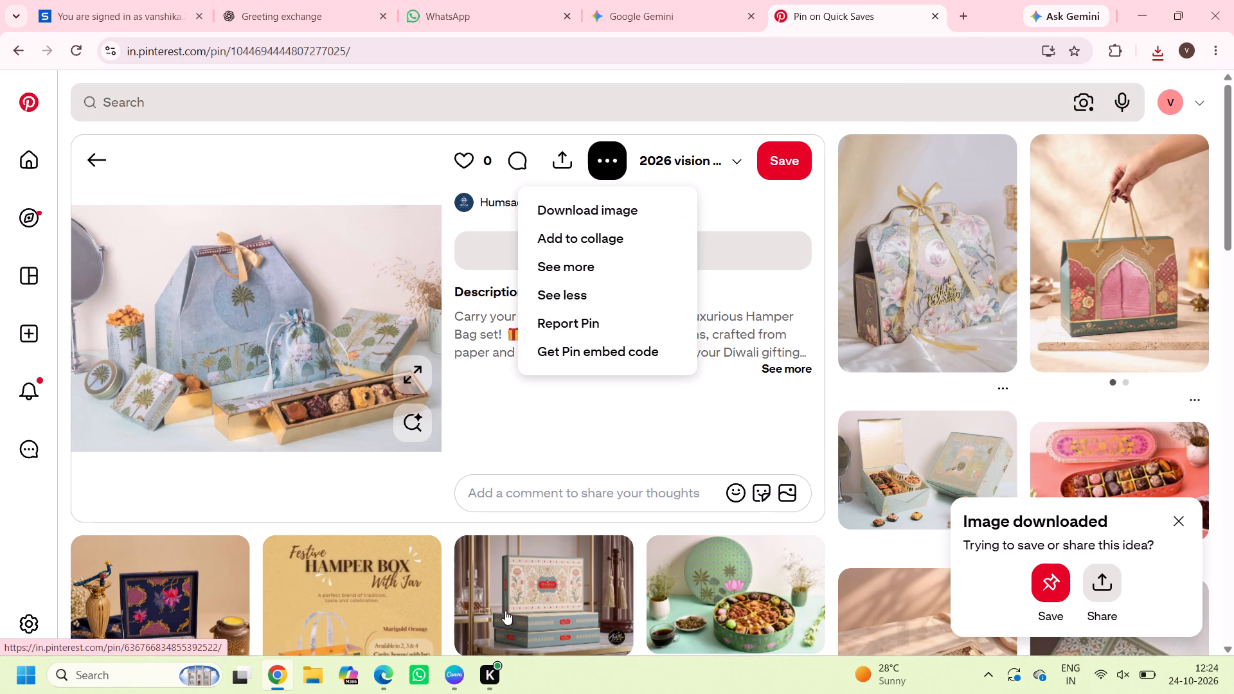
# Switch to Canva and review the photo collages on pages 1 and 2, checking the page 2 images up close.
pyautogui.click(447, 675)
pyautogui.scroll(6, 849, 282)
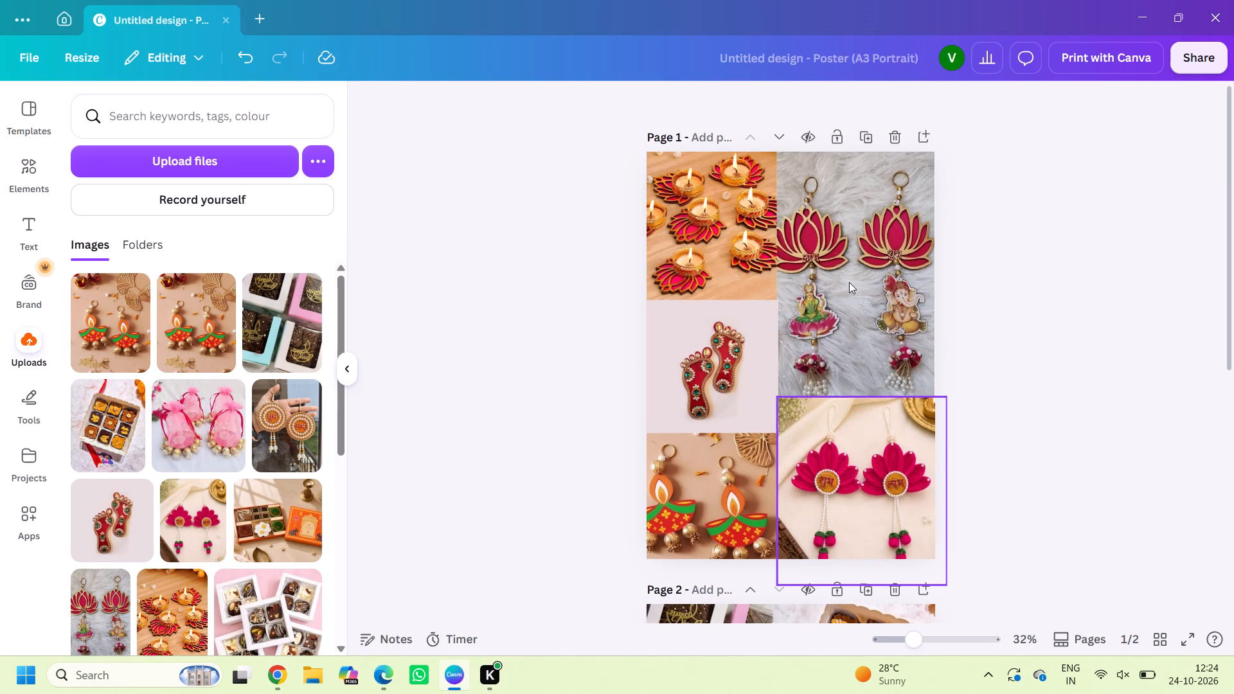
pyautogui.scroll(-6, 849, 282)
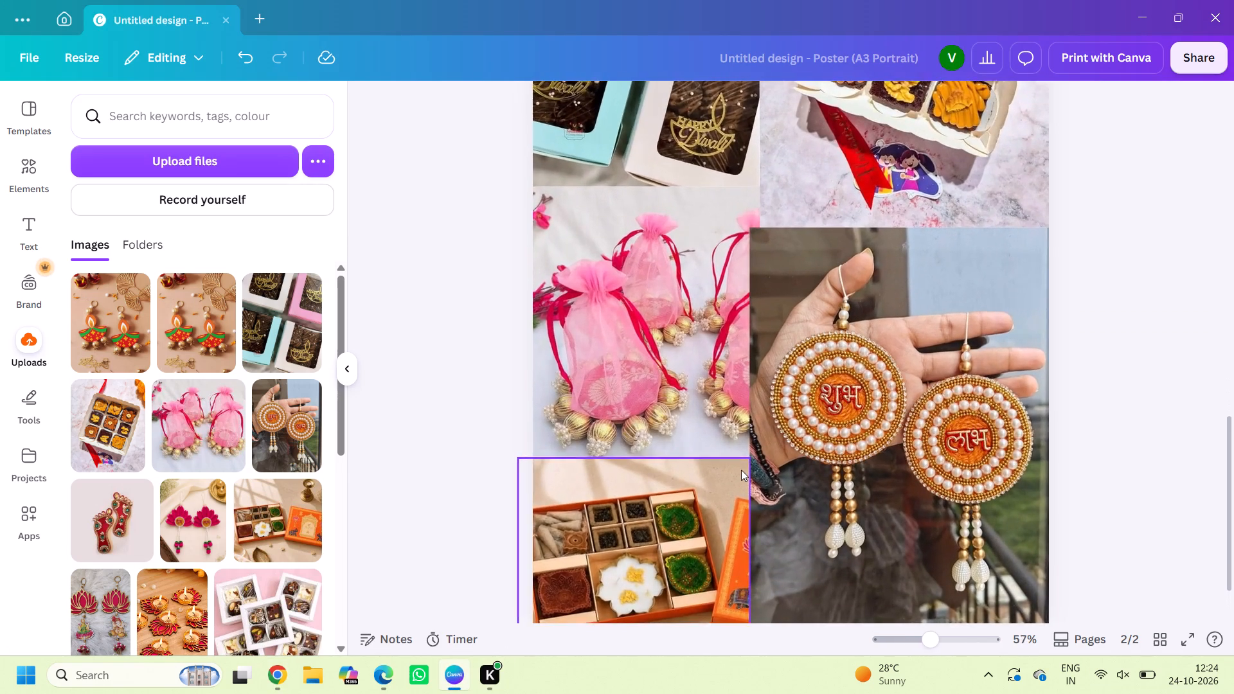
pyautogui.scroll(-2, 741, 470)
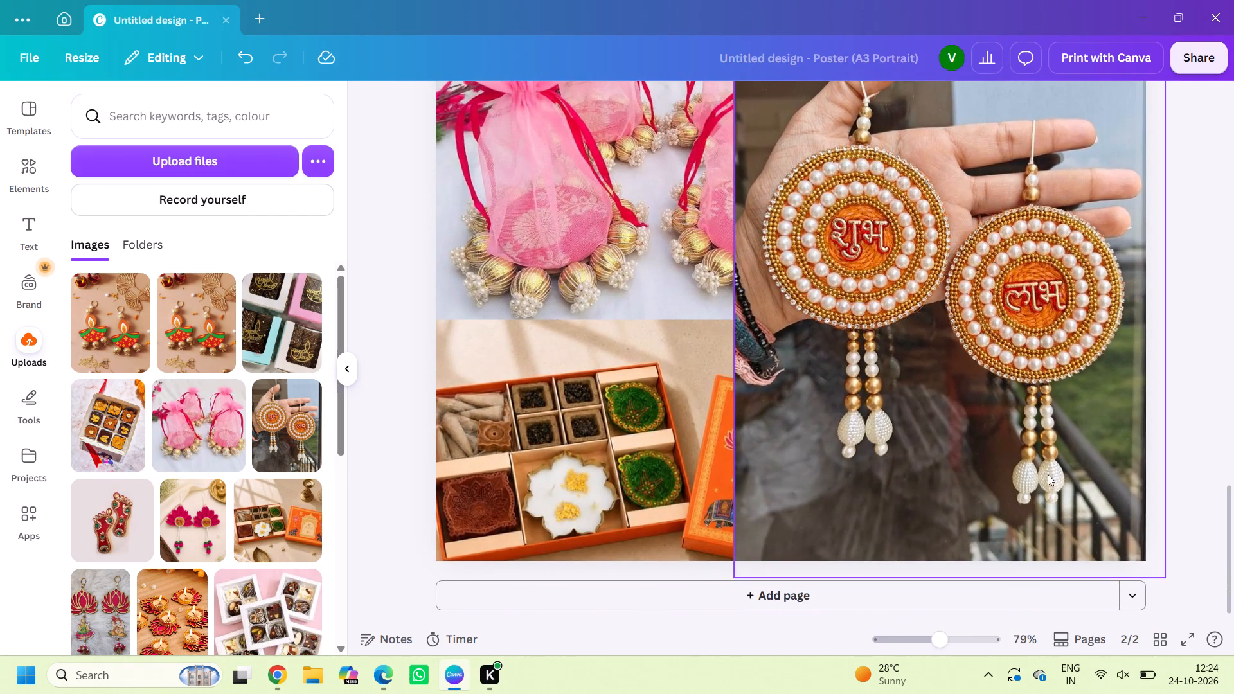
pyautogui.click(1030, 450)
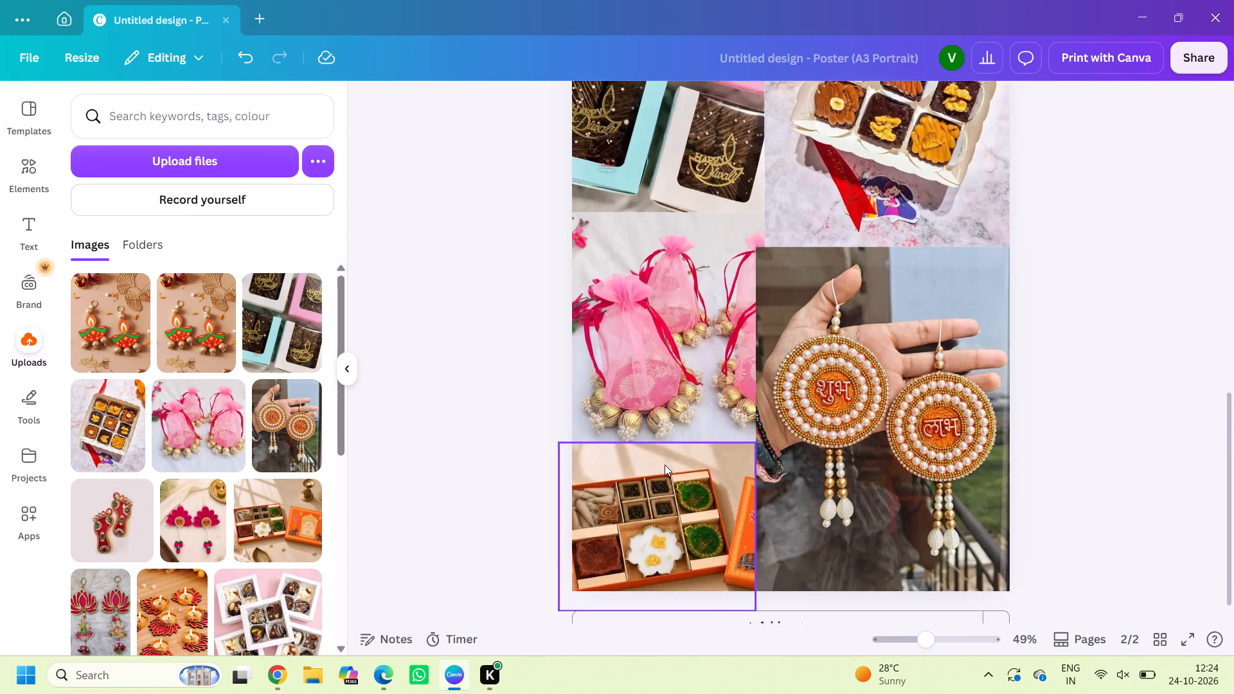
pyautogui.scroll(-2, 665, 465)
pyautogui.hscroll(2, 665, 465)
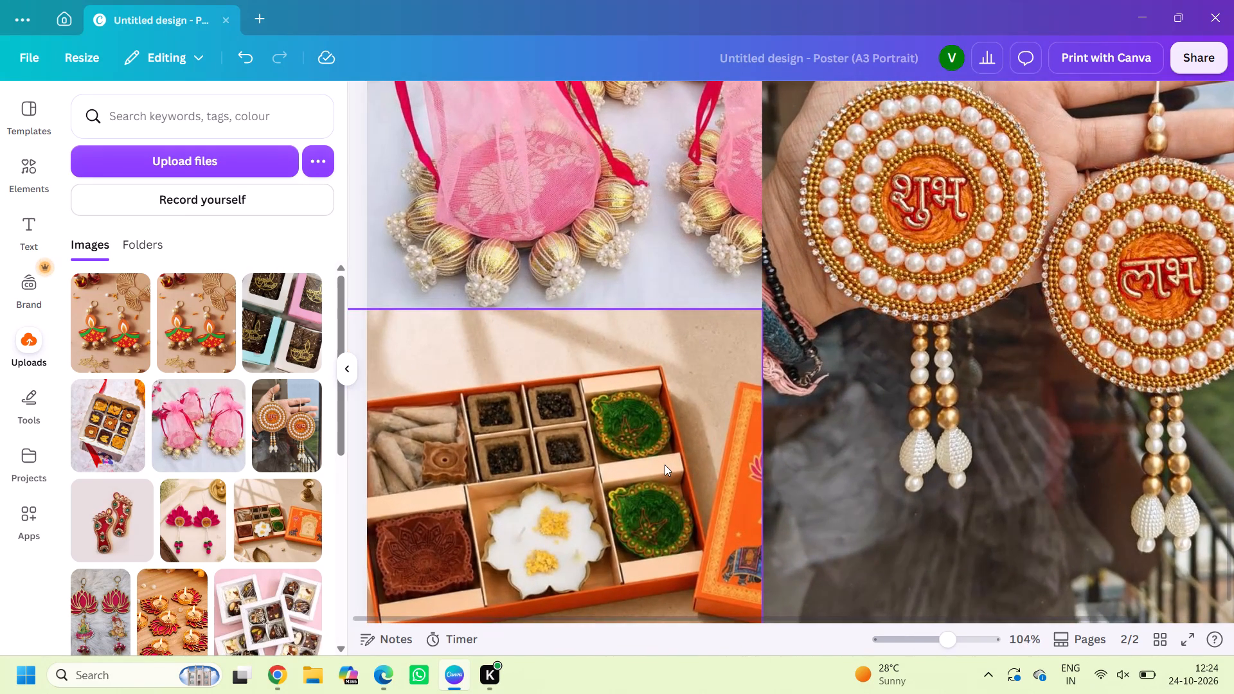
pyautogui.scroll(-1, 665, 465)
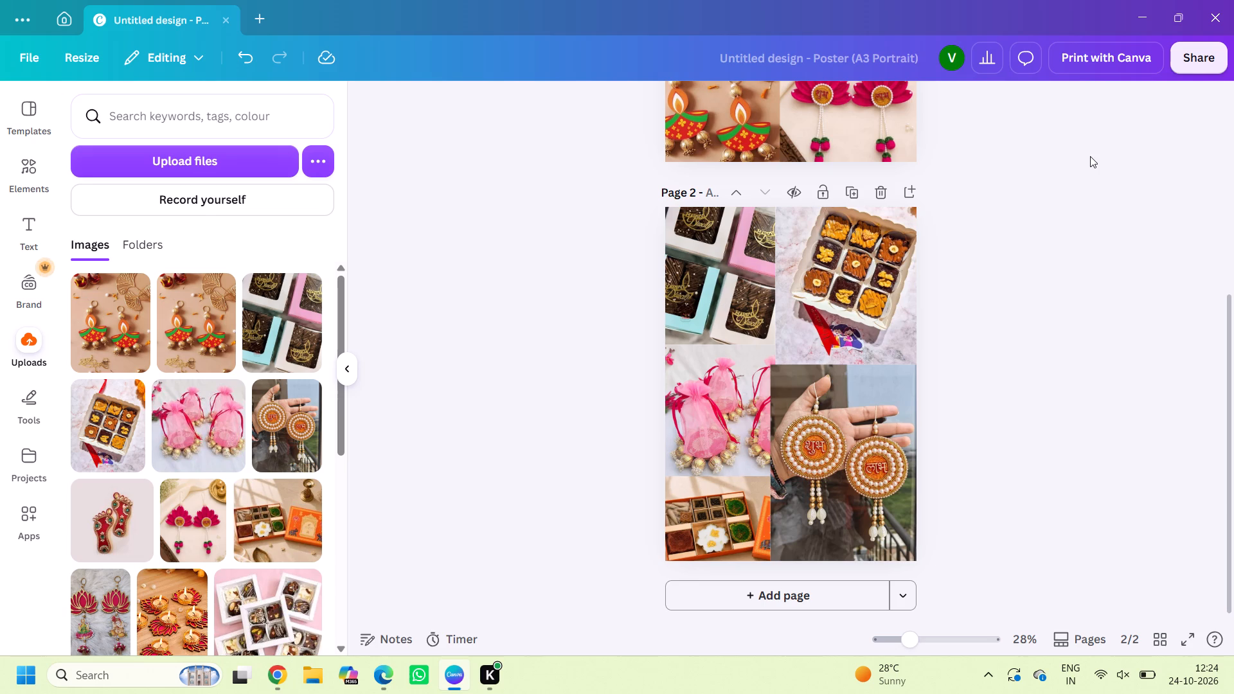
pyautogui.click(857, 319)
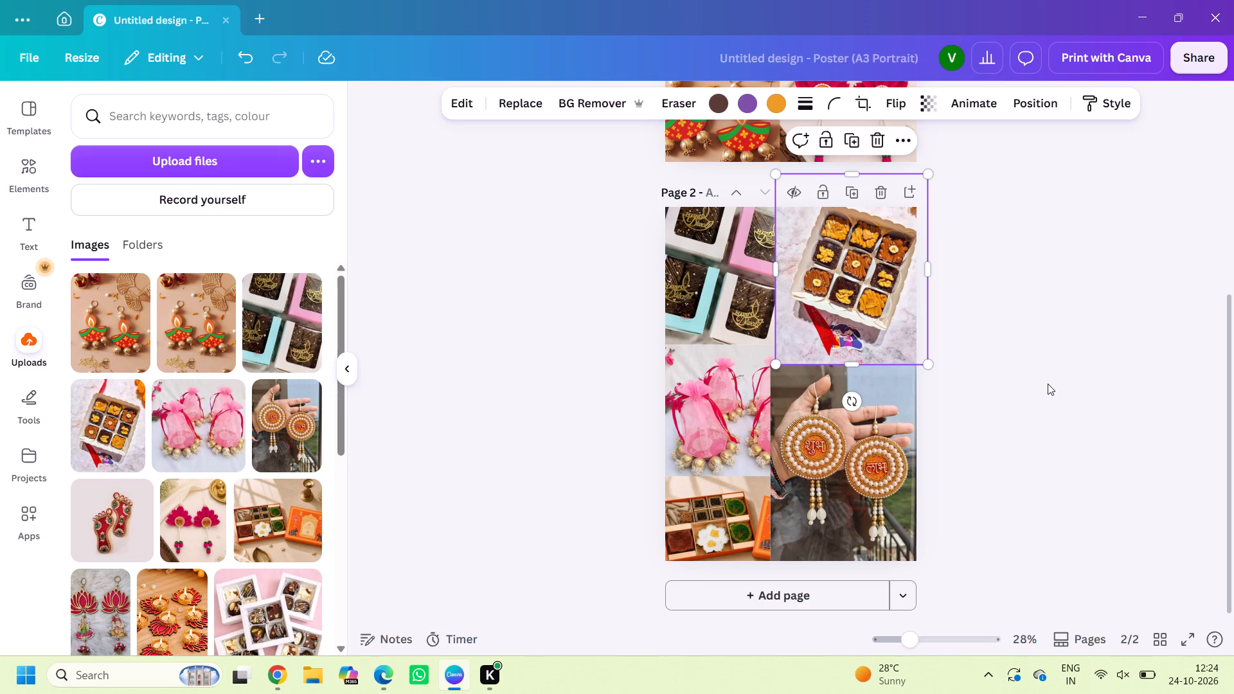
pyautogui.click(1050, 384)
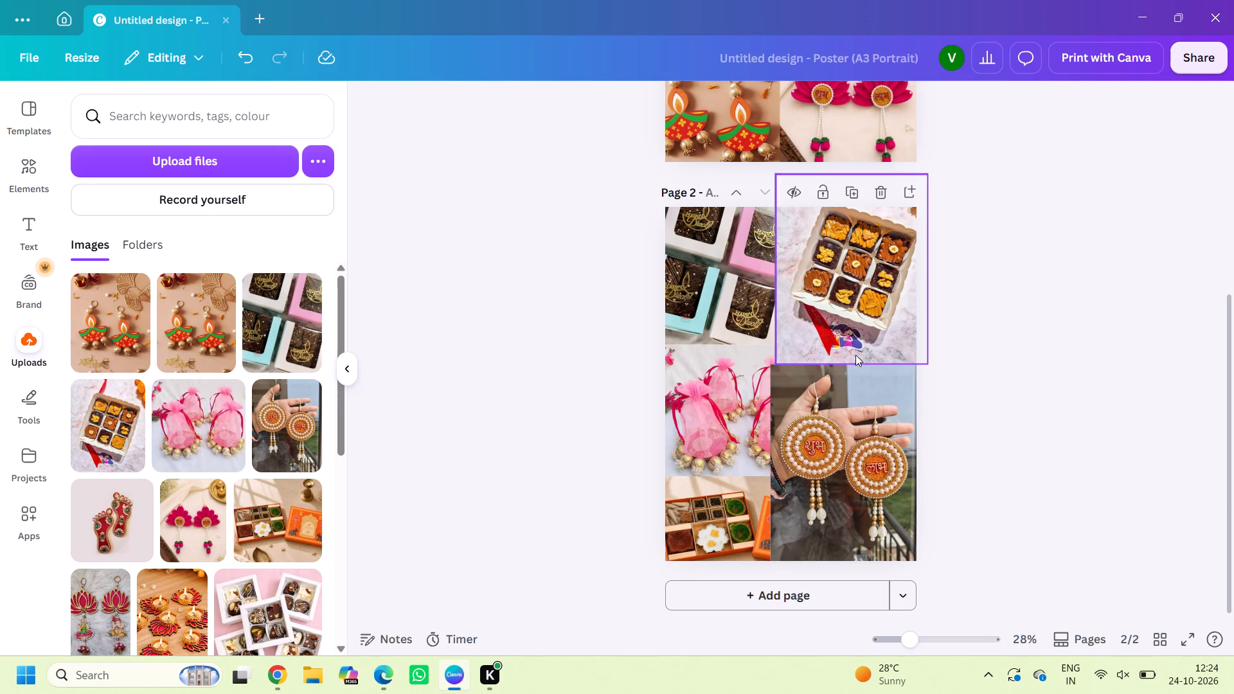
pyautogui.click(857, 355)
pyautogui.click(846, 340)
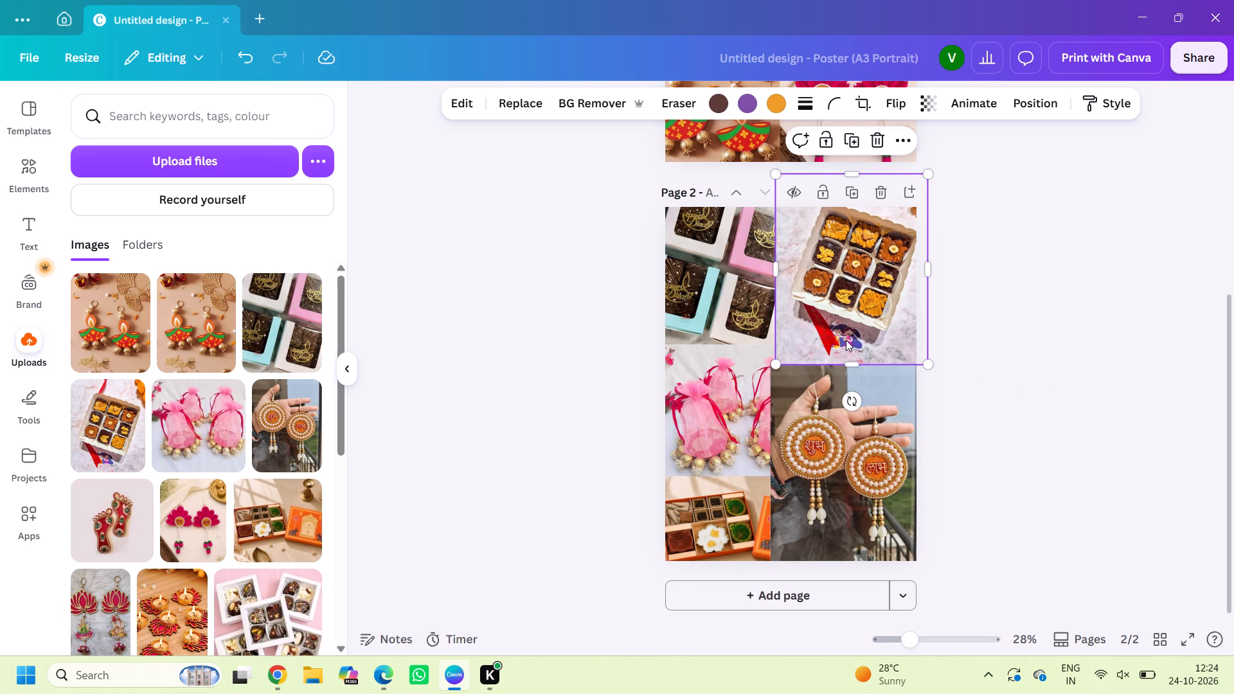
pyautogui.click(587, 366)
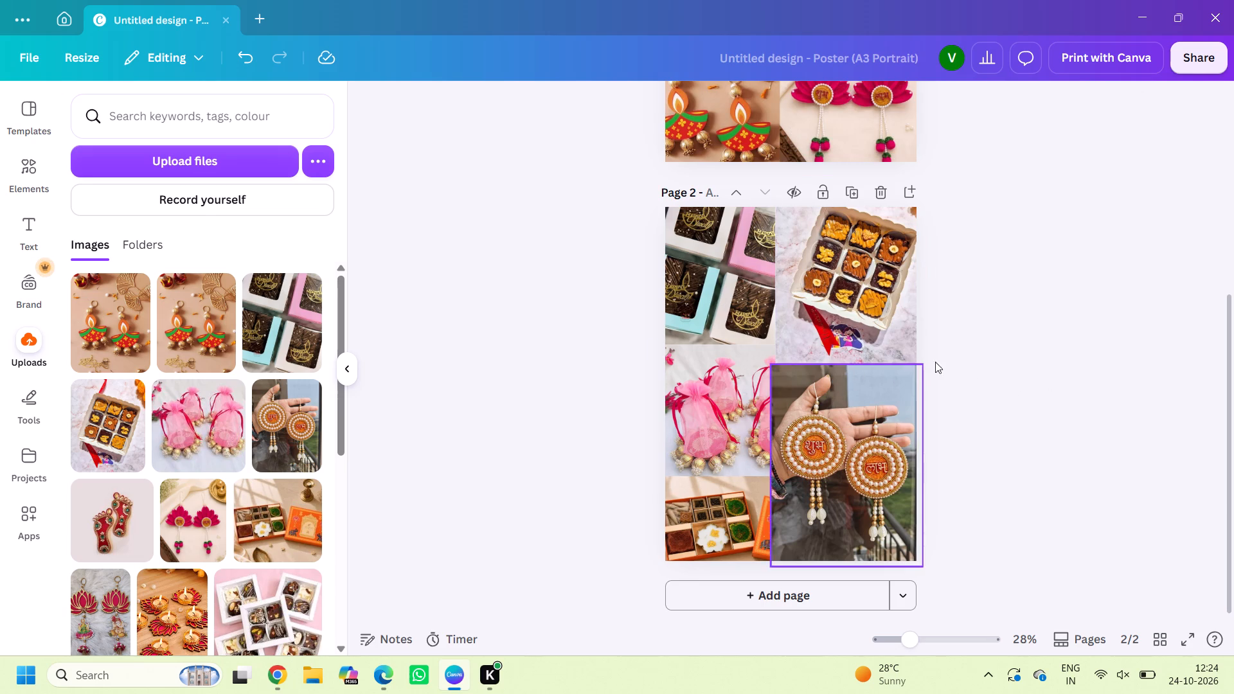
pyautogui.click(1019, 265)
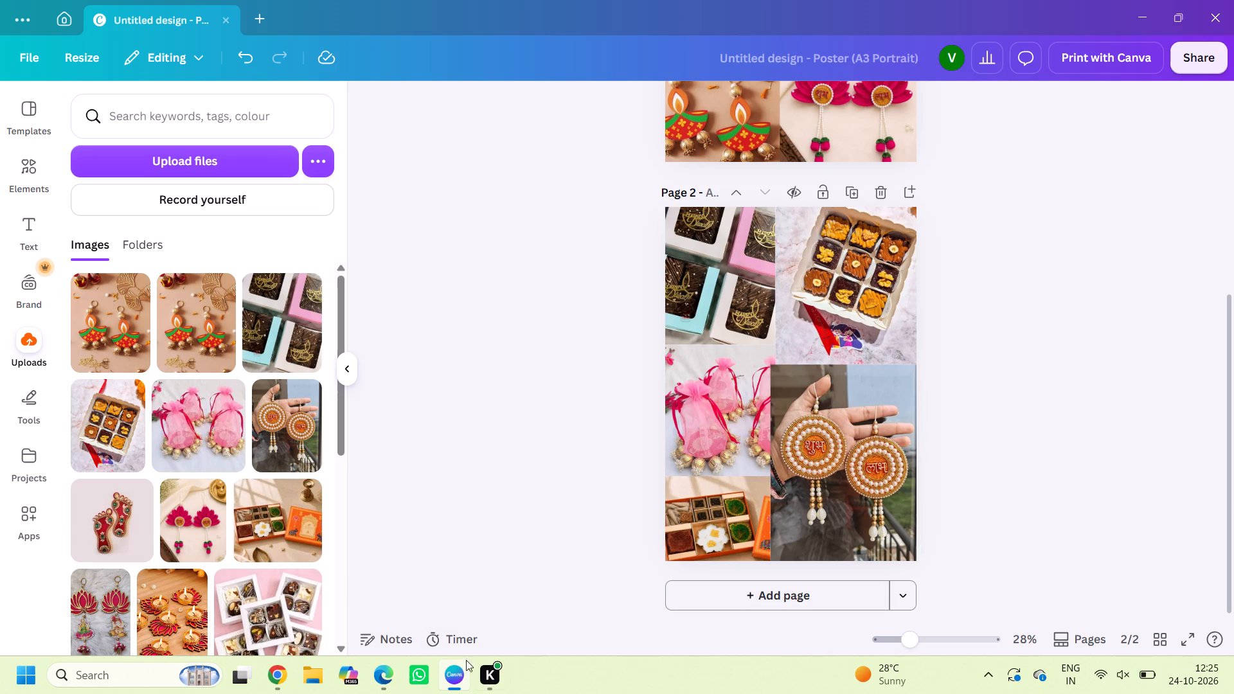
# Switch back to Chrome, open the related pin of the hand-held gift bag with pink towels, and download its image.
pyautogui.click(276, 684)
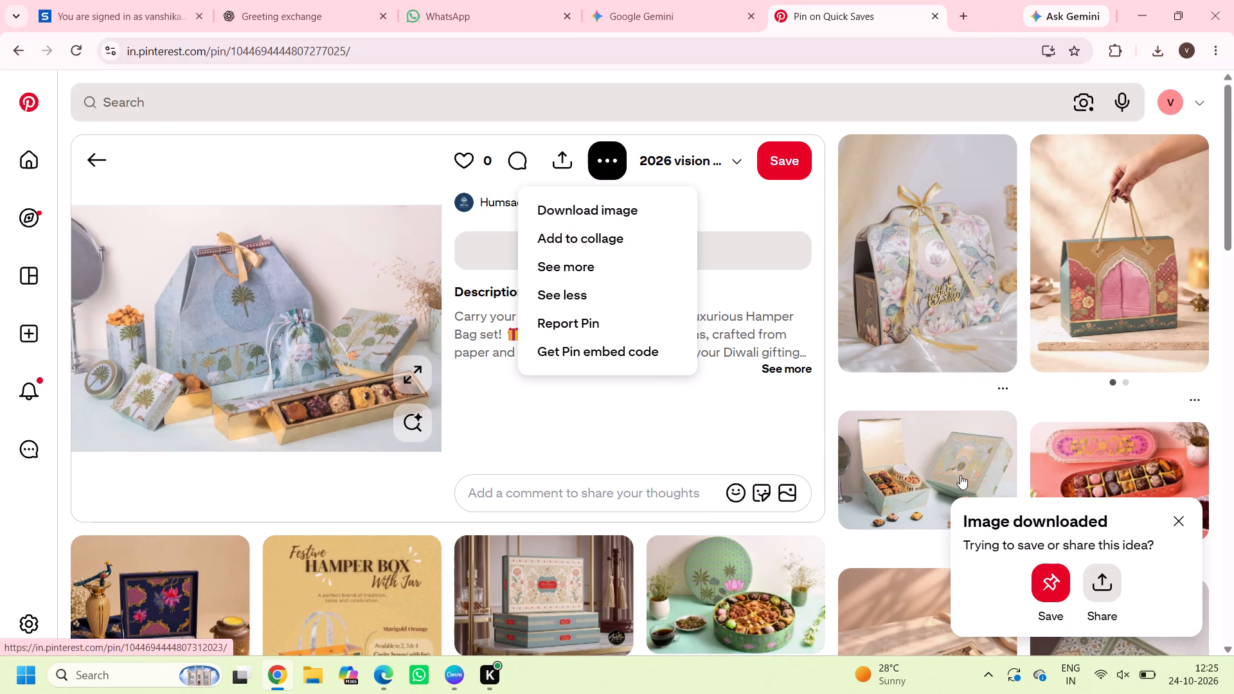
pyautogui.scroll(-2, 960, 475)
pyautogui.scroll(-2, 784, 477)
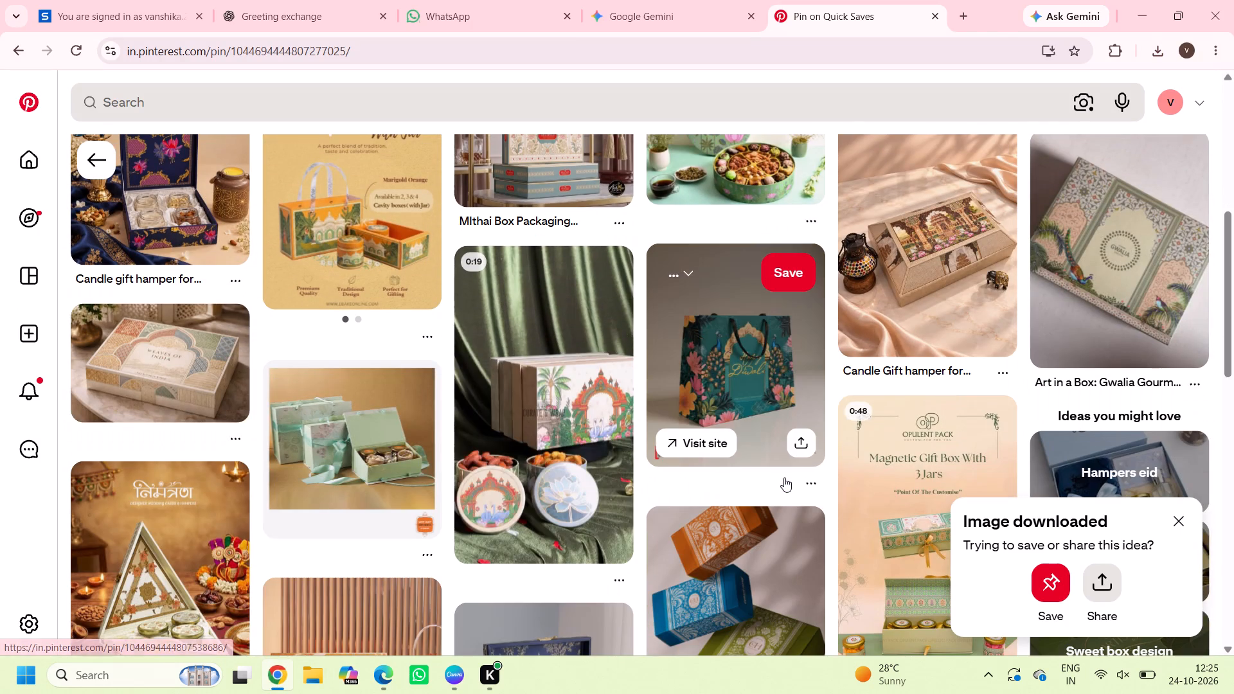
pyautogui.scroll(-1, 784, 477)
pyautogui.scroll(5, 801, 573)
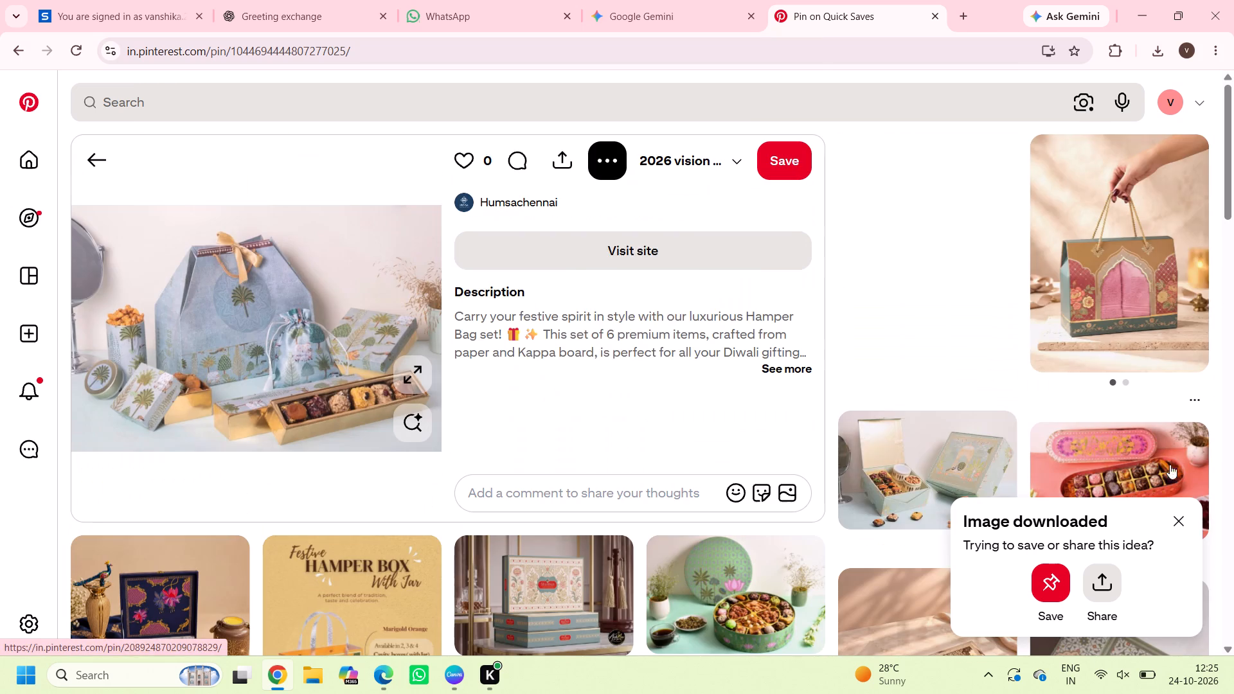
pyautogui.click(1154, 264)
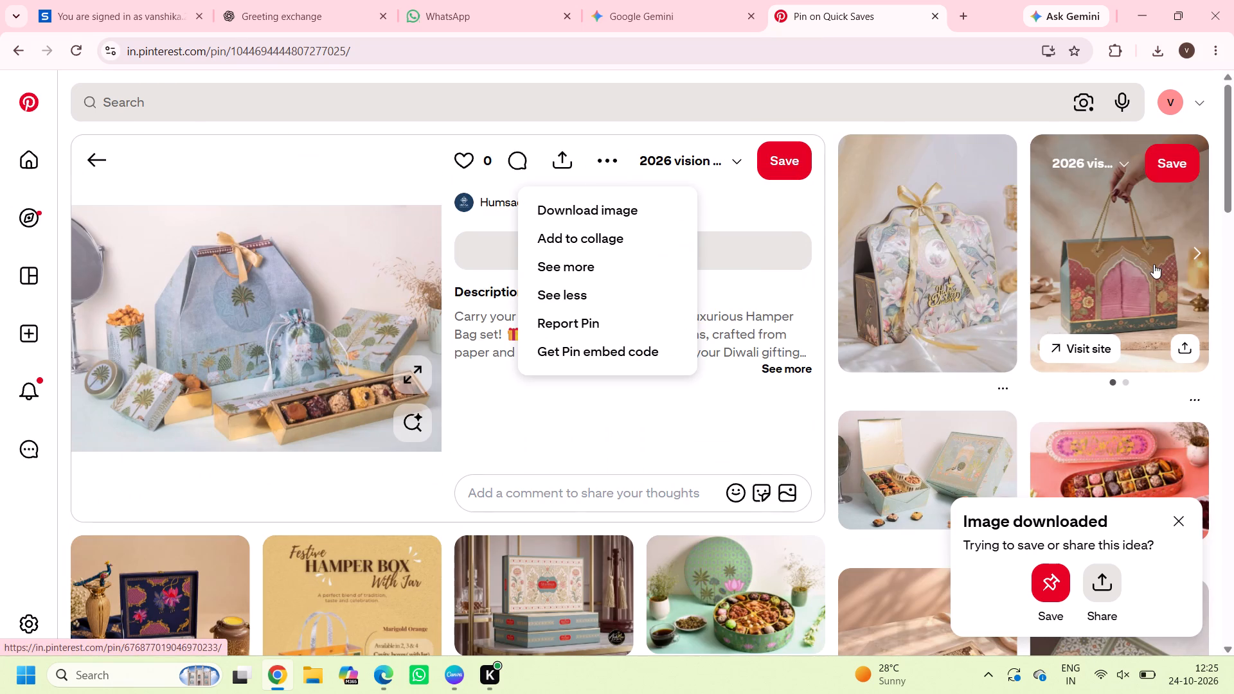
pyautogui.click(606, 164)
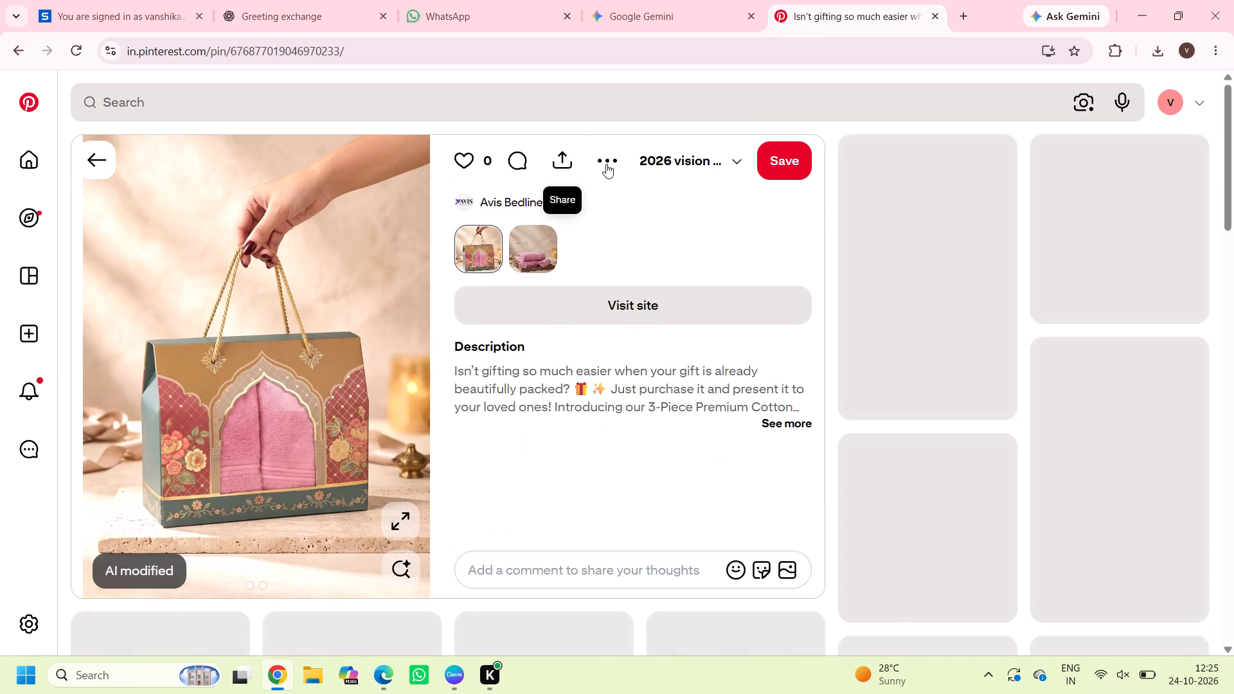
pyautogui.click(589, 302)
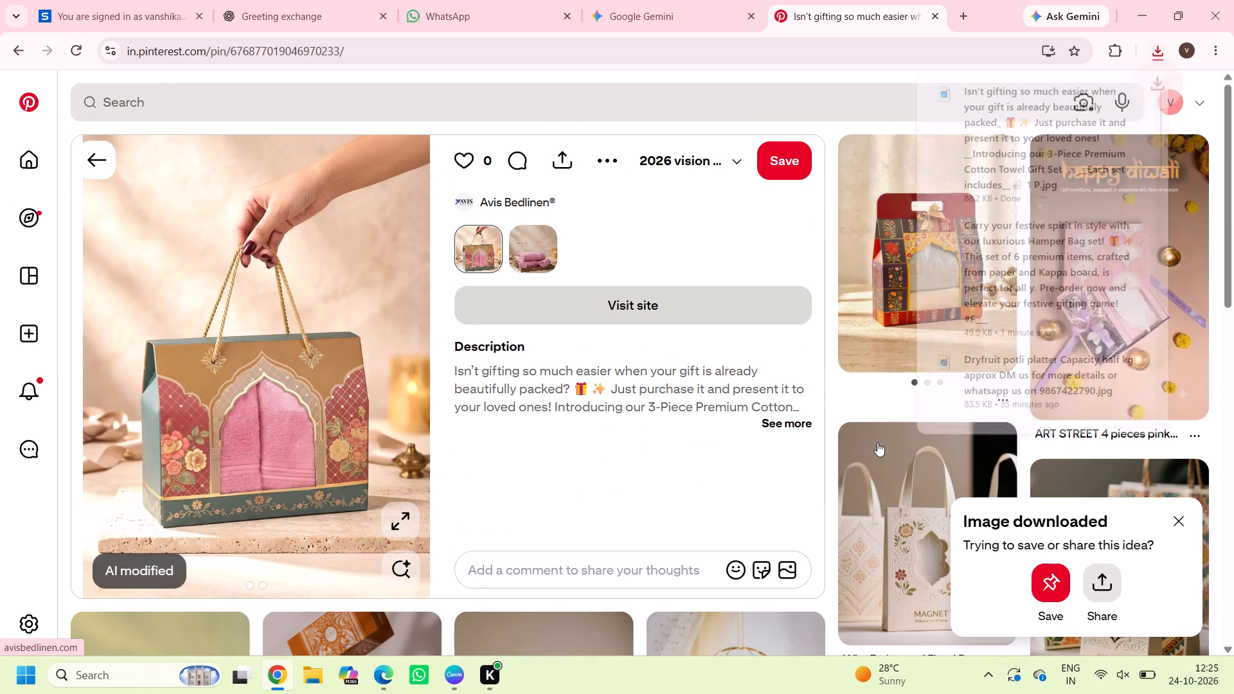
# Add the downloaded pink-towel gift bag image to the uploads in Canva.
pyautogui.moveTo(1035, 165); pyautogui.dragTo(665, 589)
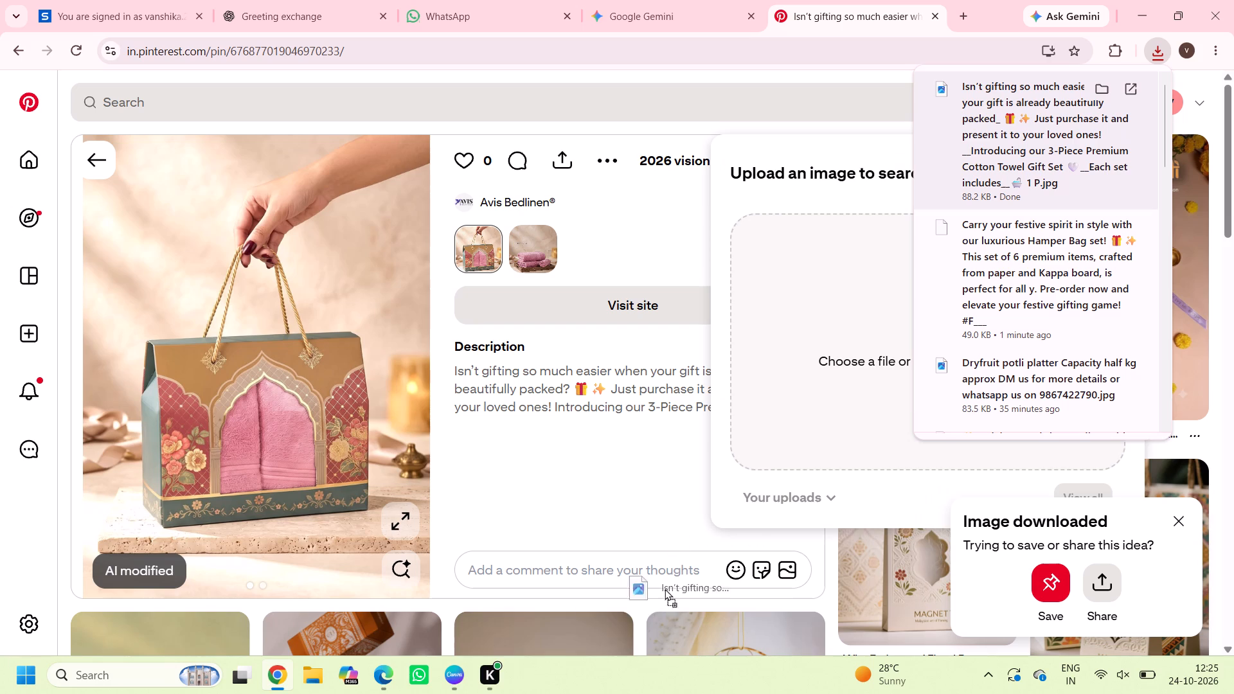
pyautogui.moveTo(665, 589); pyautogui.dragTo(119, 481)
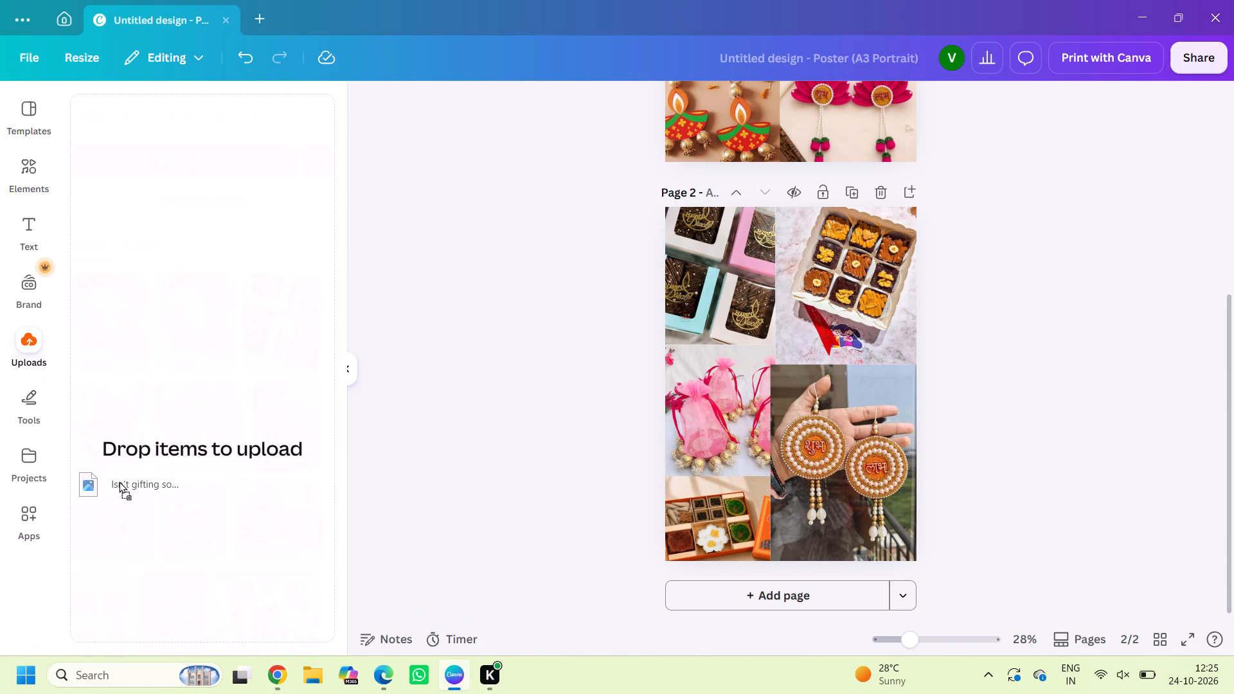
pyautogui.moveTo(119, 481); pyautogui.dragTo(124, 482)
# Add a blank third page after page 2.
pyautogui.click(771, 610)
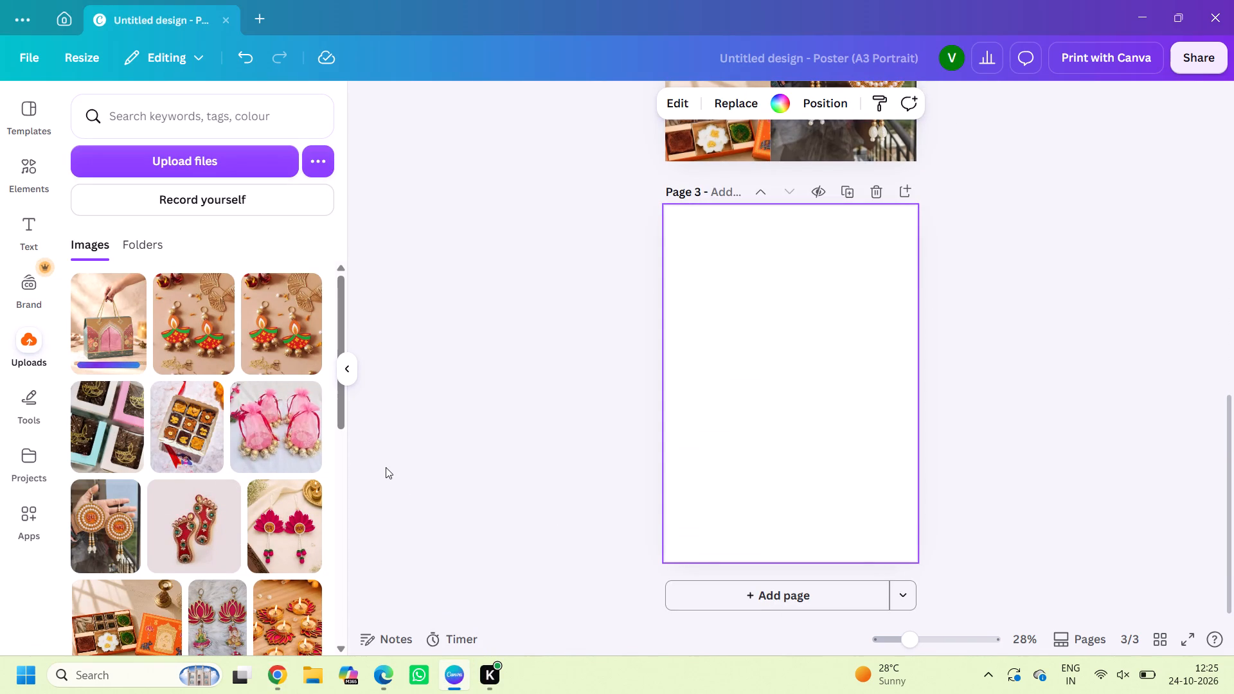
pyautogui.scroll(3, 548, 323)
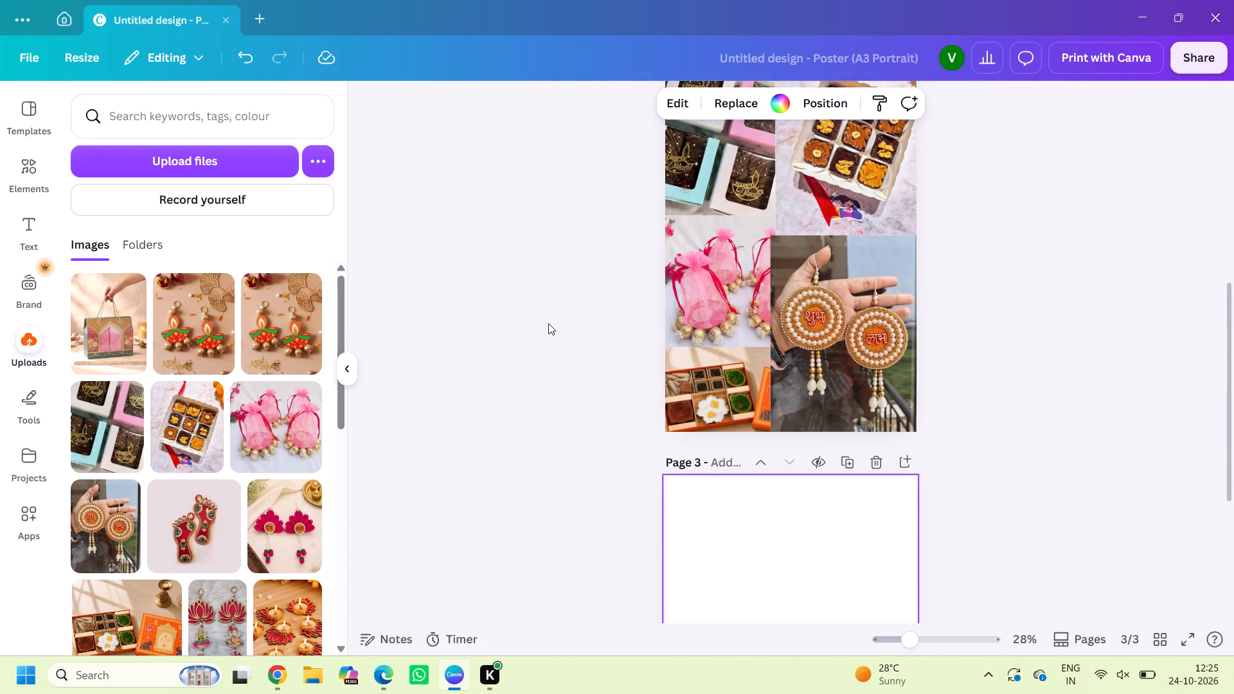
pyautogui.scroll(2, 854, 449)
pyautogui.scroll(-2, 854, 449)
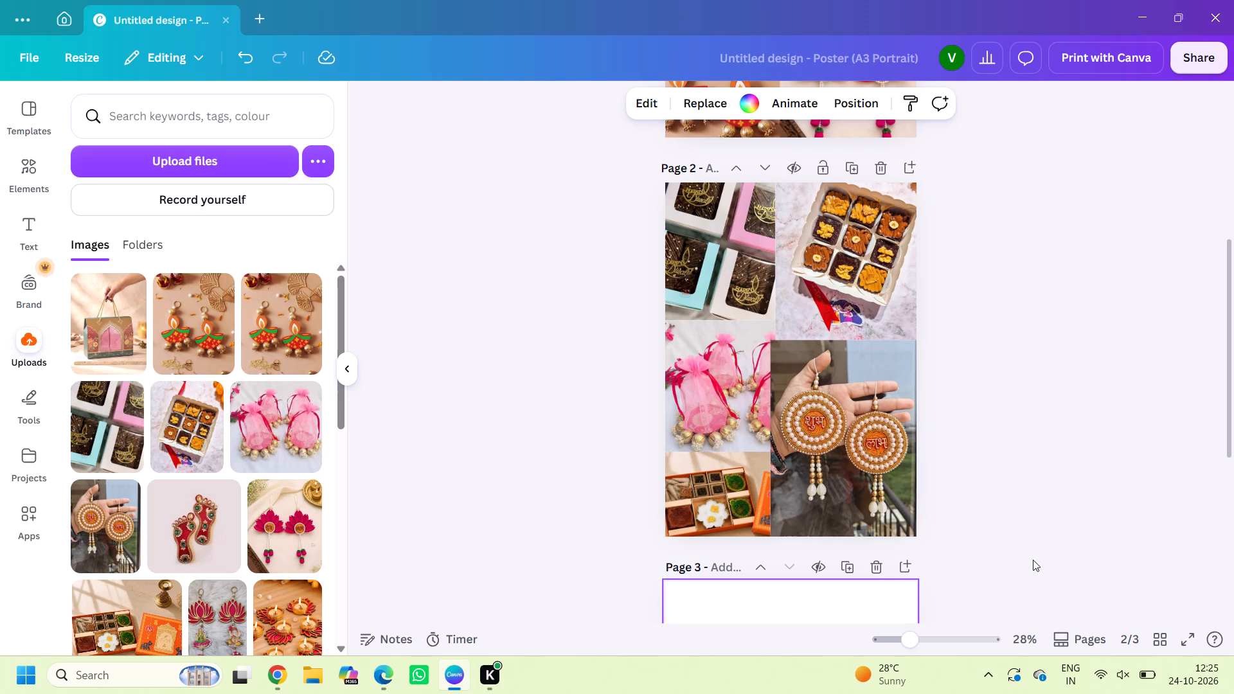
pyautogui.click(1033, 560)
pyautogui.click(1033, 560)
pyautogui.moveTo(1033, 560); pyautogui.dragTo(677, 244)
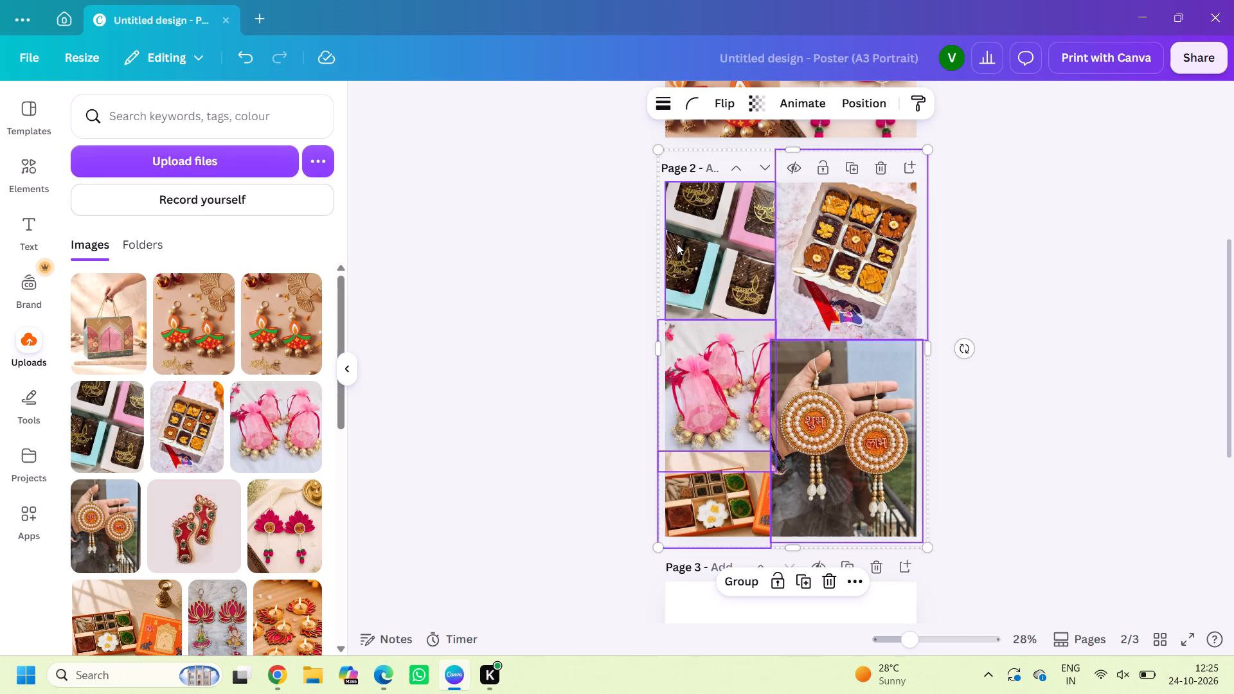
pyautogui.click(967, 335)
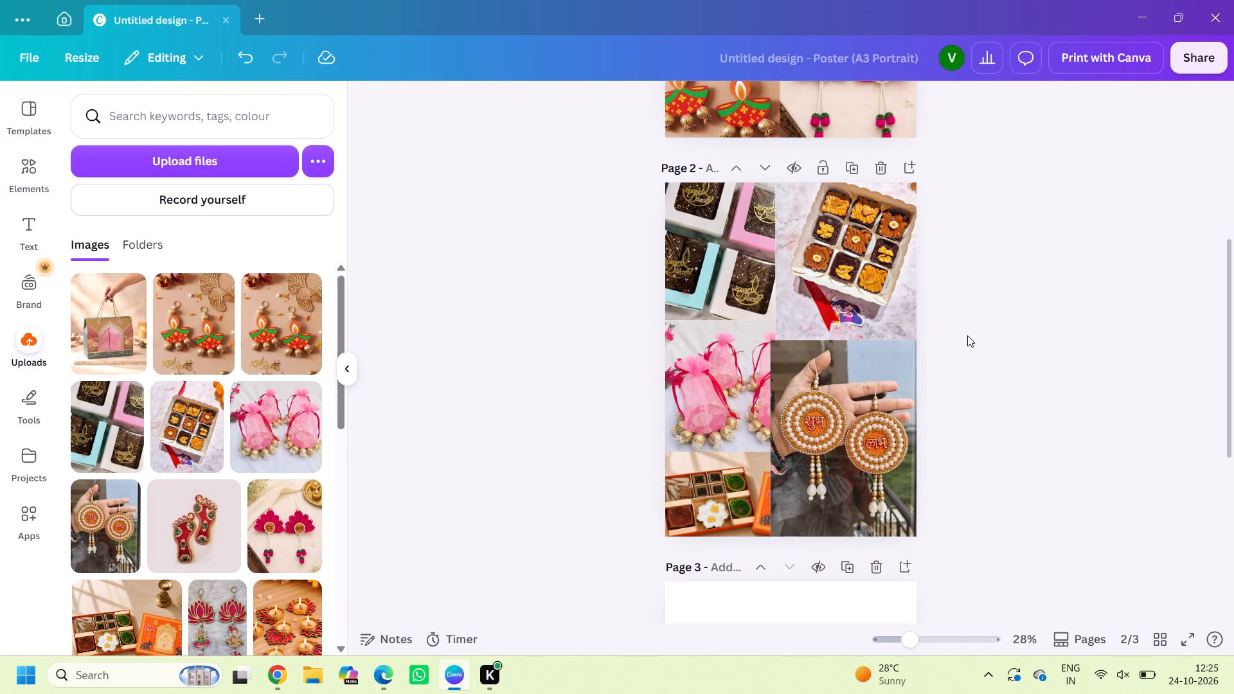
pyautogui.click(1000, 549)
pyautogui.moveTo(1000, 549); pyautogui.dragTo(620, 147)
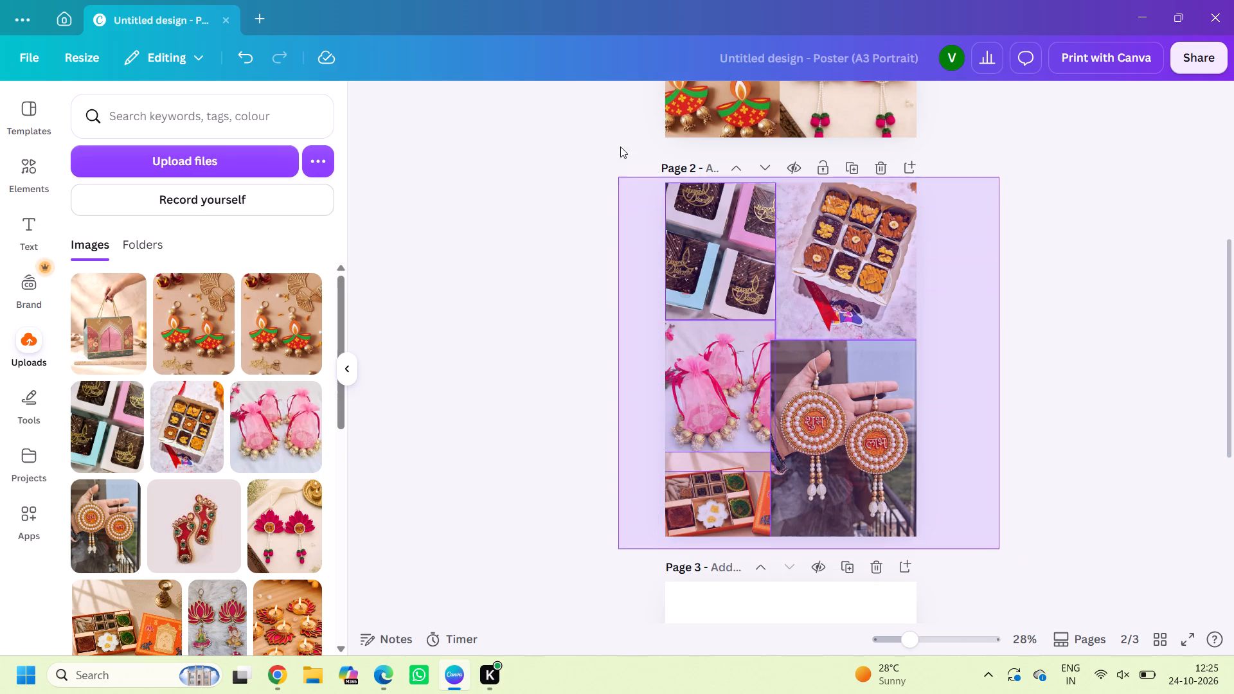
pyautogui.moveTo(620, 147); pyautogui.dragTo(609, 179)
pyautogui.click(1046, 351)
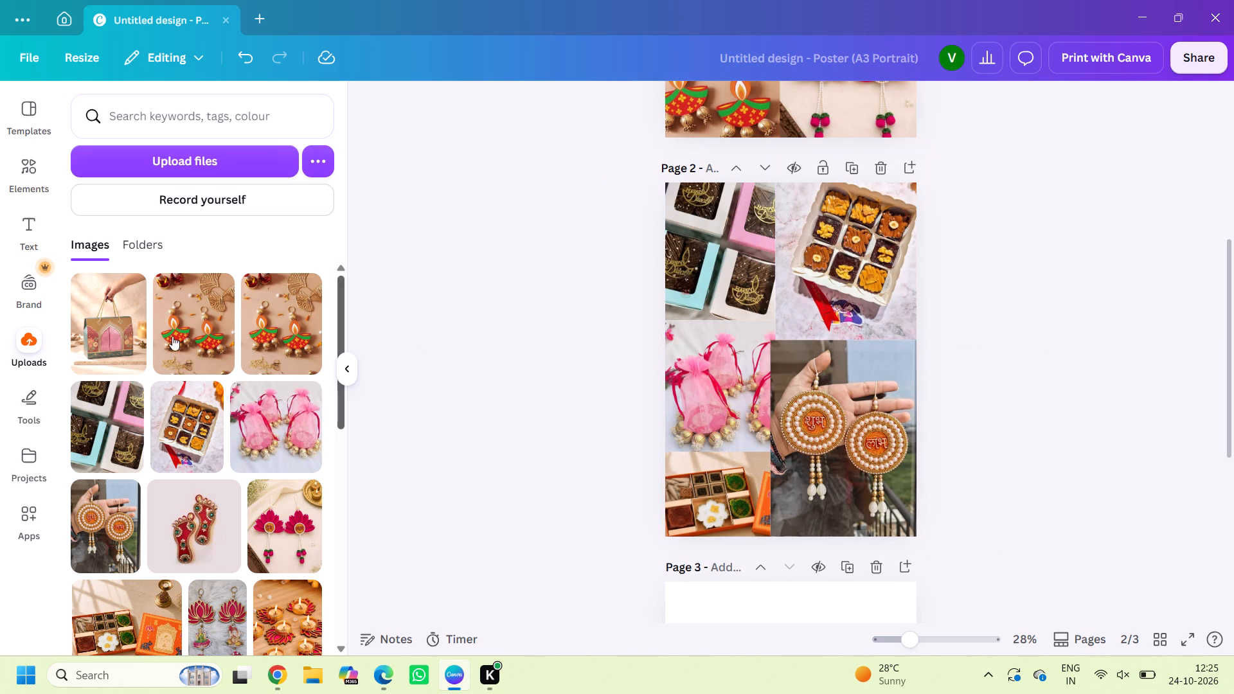
# Insert the uploaded pink-towel gift bag photo and place it in page 3's top-left corner, slightly overhanging the page edges.
pyautogui.click(106, 341)
pyautogui.scroll(-1, 814, 382)
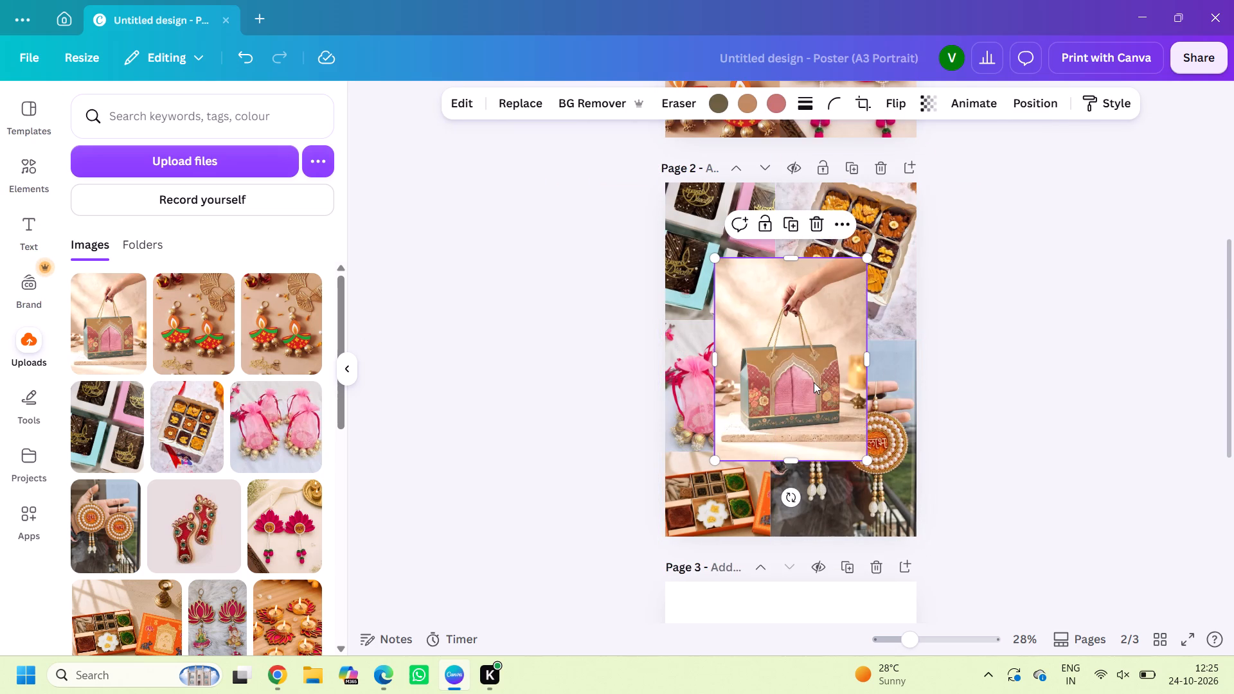
pyautogui.scroll(-1, 814, 382)
pyautogui.moveTo(769, 183); pyautogui.dragTo(725, 495)
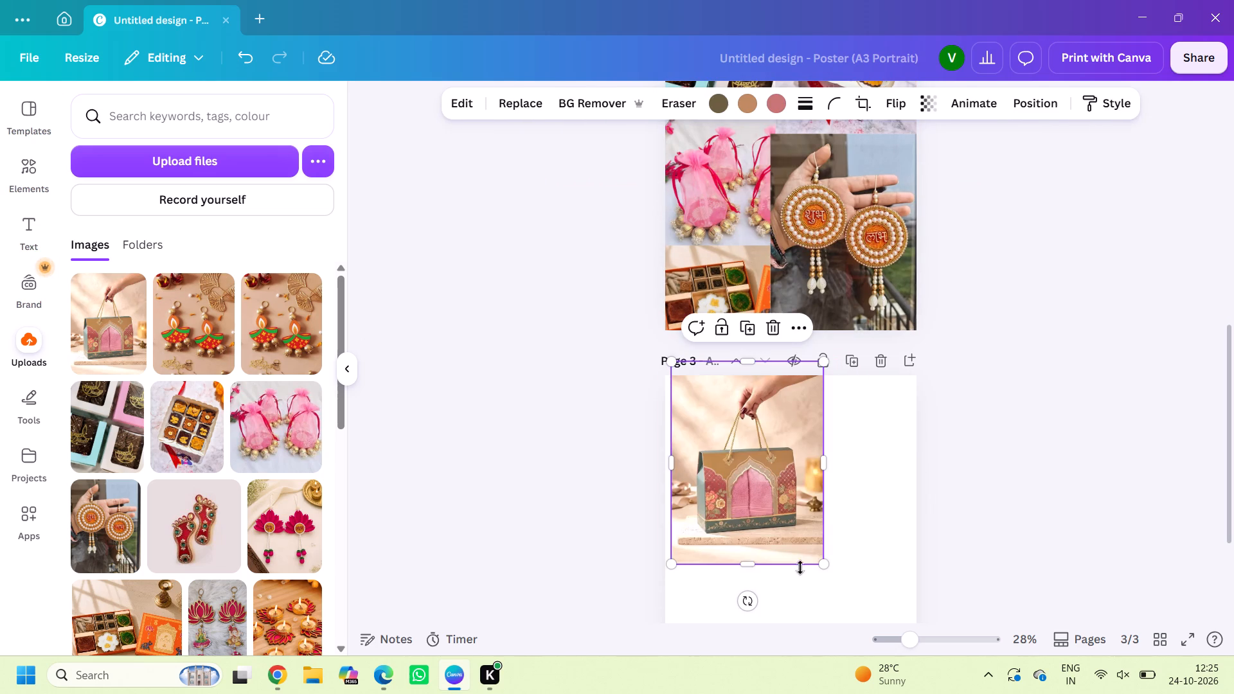
pyautogui.moveTo(746, 515); pyautogui.dragTo(731, 492)
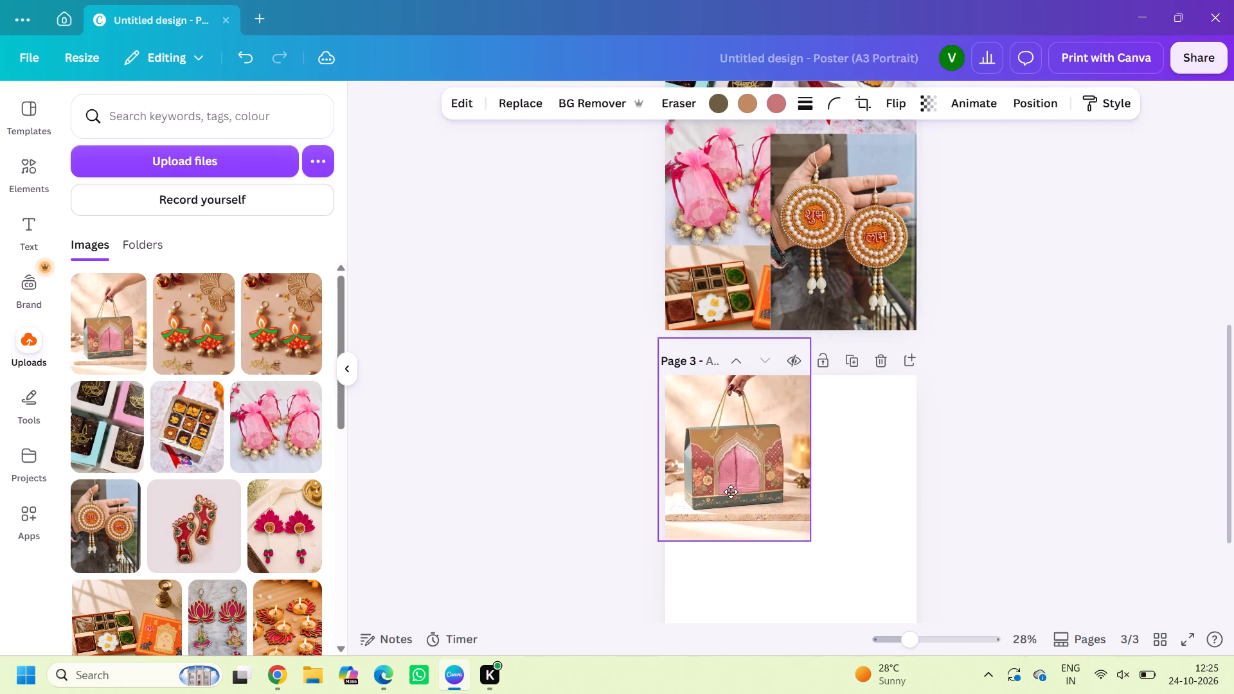
pyautogui.moveTo(731, 492); pyautogui.dragTo(729, 491)
pyautogui.click(881, 505)
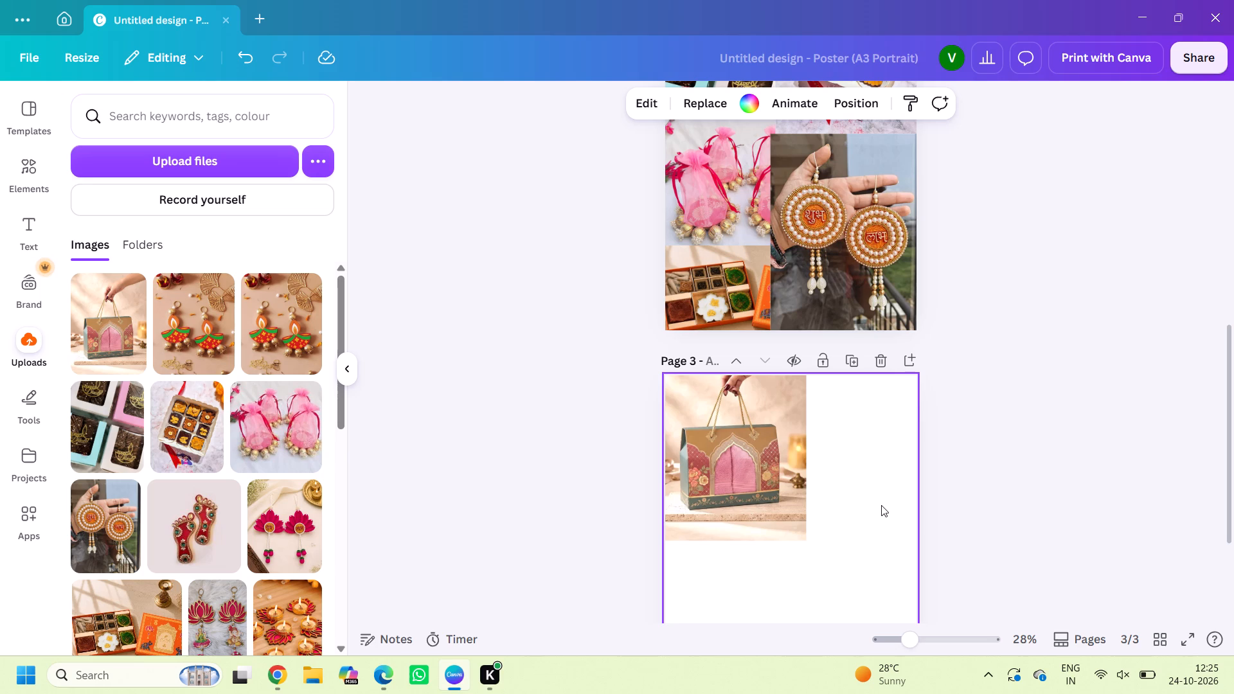
pyautogui.scroll(2, 881, 505)
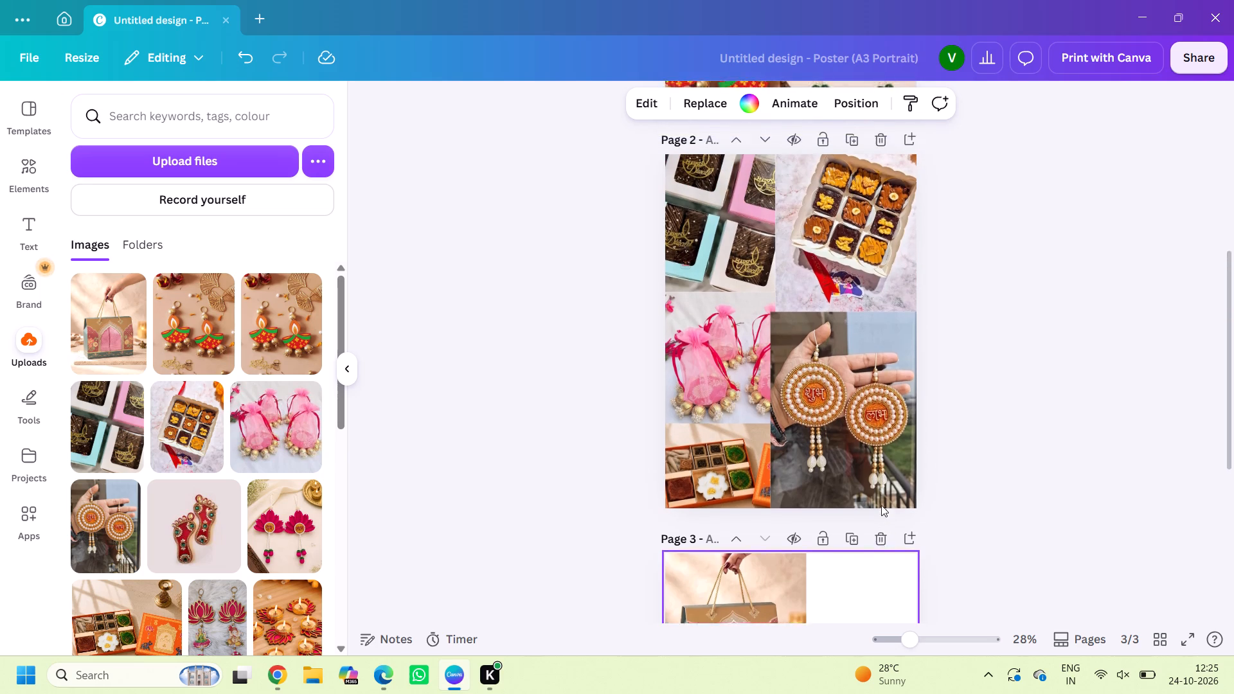
# Review the photo collages on pages 1 and 2.
pyautogui.scroll(2, 881, 505)
pyautogui.scroll(2, 827, 281)
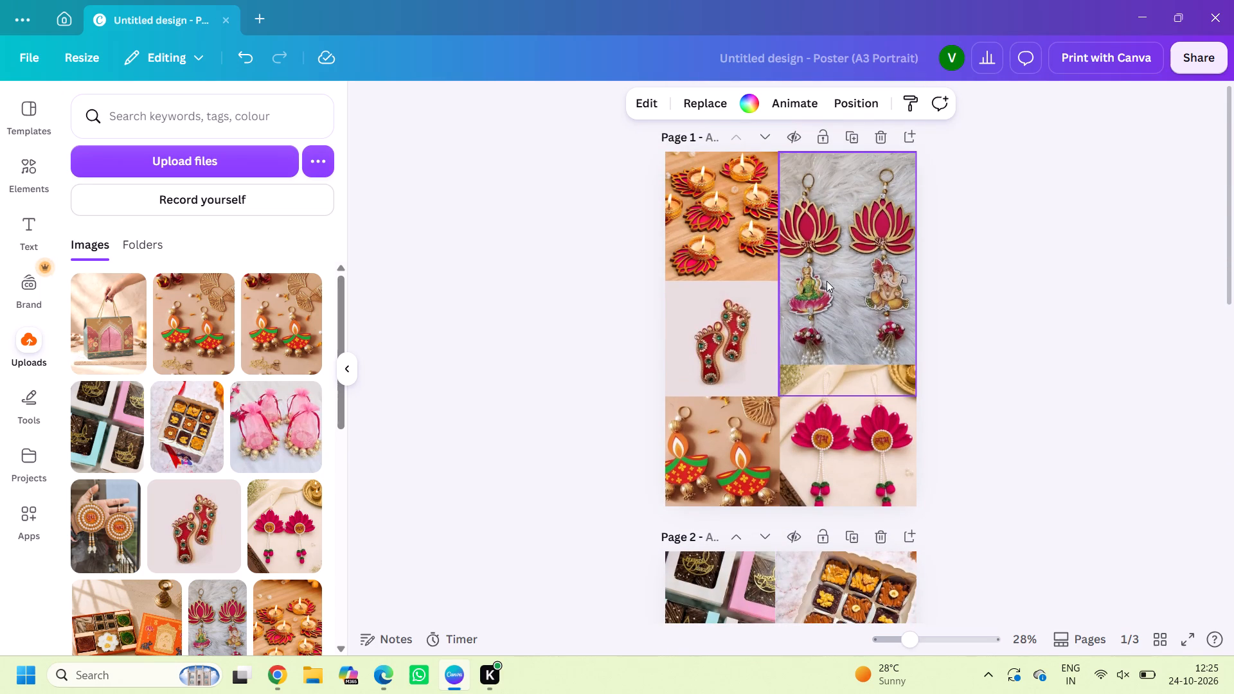
pyautogui.scroll(-5, 827, 281)
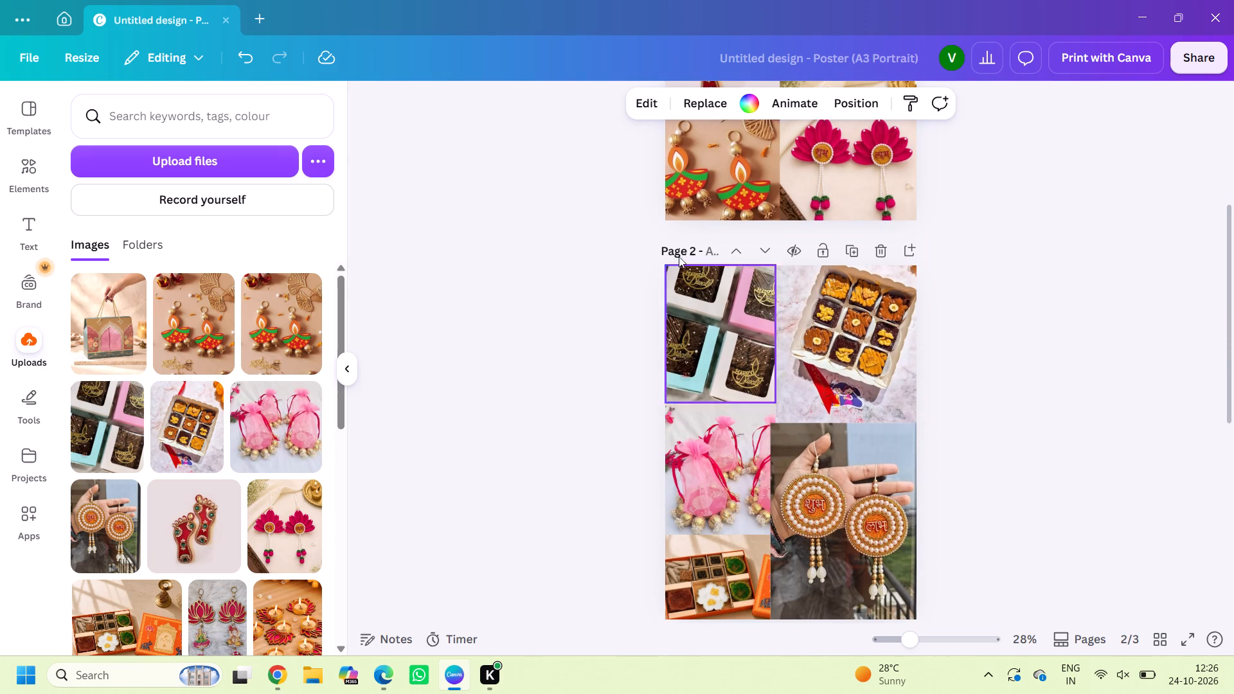
pyautogui.scroll(-2, 812, 425)
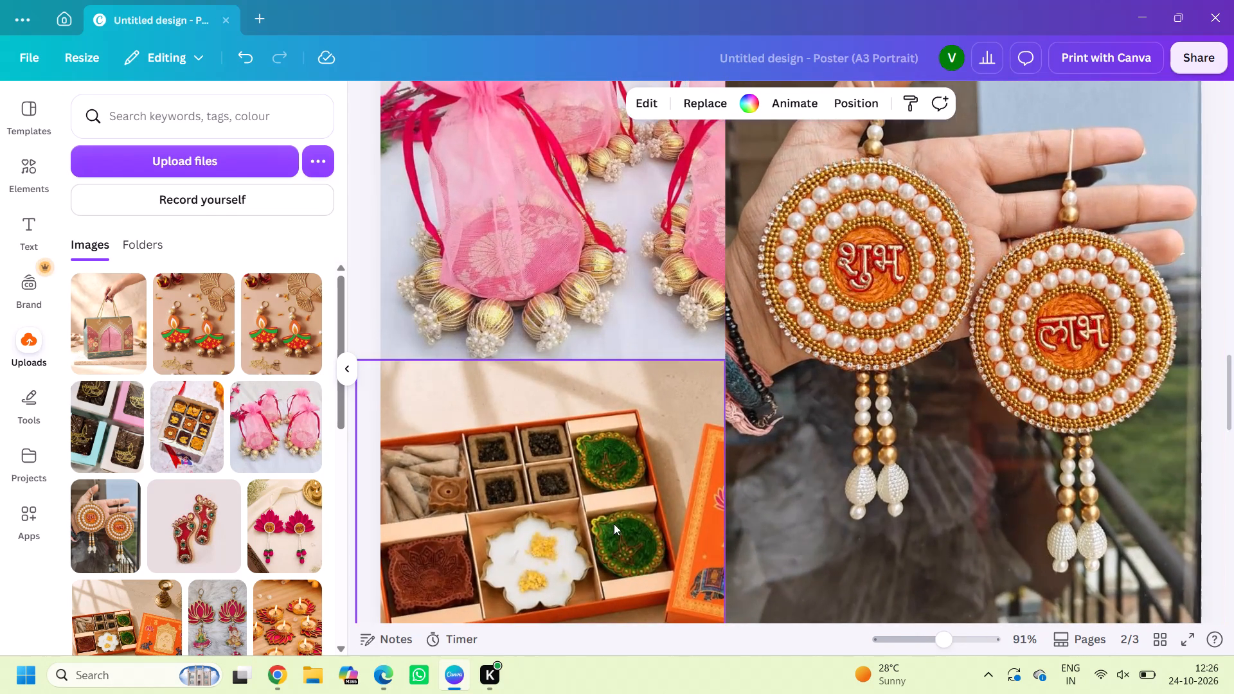
pyautogui.scroll(2, 858, 434)
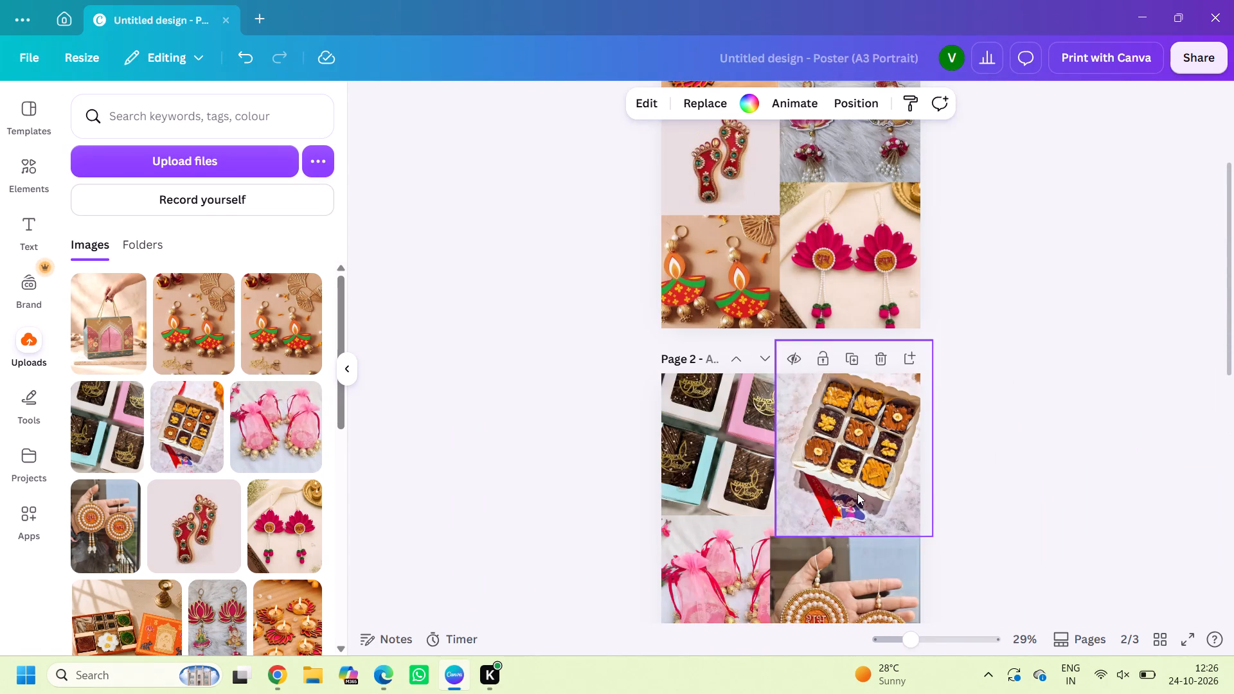
pyautogui.scroll(2, 857, 494)
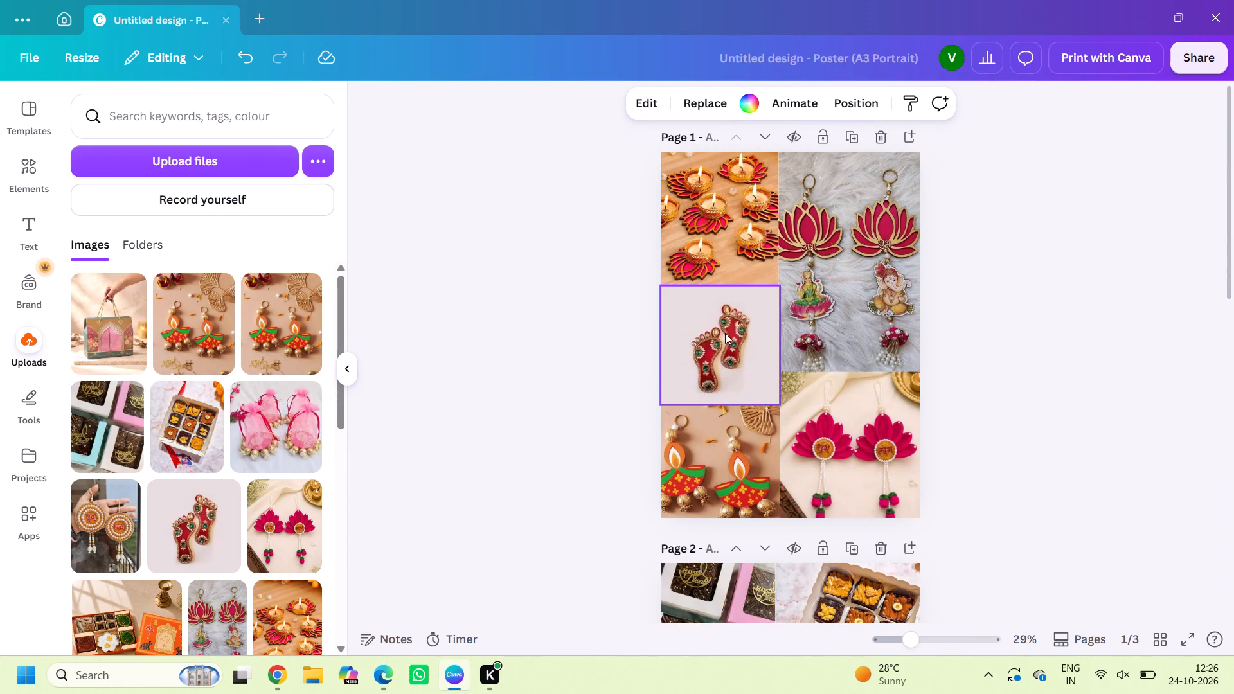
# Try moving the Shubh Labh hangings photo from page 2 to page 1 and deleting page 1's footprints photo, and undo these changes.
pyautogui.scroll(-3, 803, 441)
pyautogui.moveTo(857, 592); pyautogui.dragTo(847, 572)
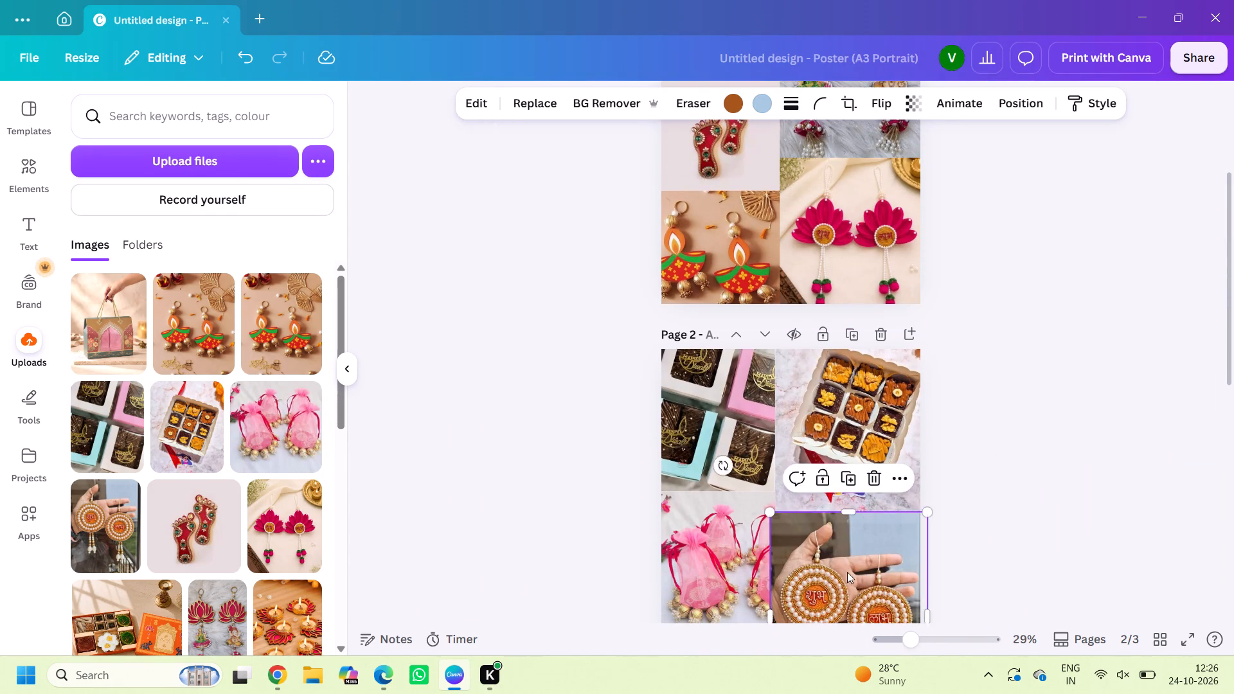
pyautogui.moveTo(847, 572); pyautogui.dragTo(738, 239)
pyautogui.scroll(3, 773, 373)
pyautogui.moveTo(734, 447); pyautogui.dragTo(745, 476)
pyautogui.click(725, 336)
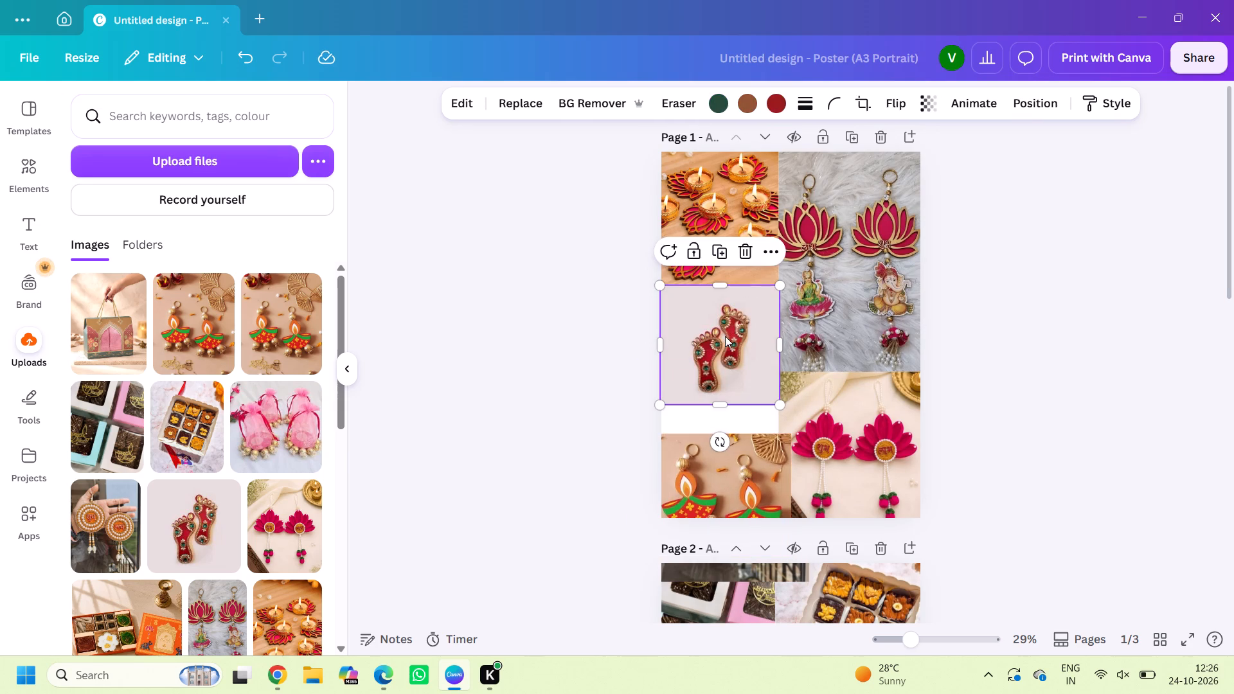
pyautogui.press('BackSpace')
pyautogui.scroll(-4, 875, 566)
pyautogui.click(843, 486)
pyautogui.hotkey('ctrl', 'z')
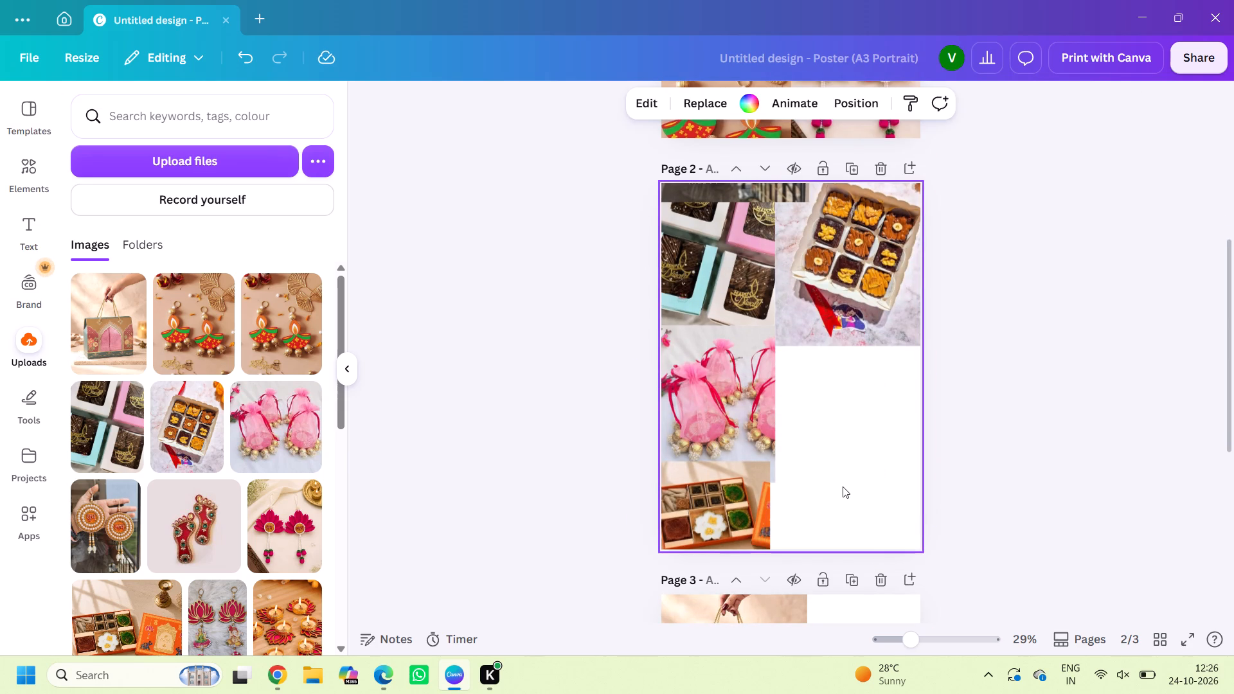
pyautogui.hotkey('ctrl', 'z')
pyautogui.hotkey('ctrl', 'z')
# Cut the Shubh Labh hangings photo from page 2 and paste it on page 1 in place of the deleted red footprints photo.
pyautogui.click(845, 461)
pyautogui.hotkey('ctrl', 'c')
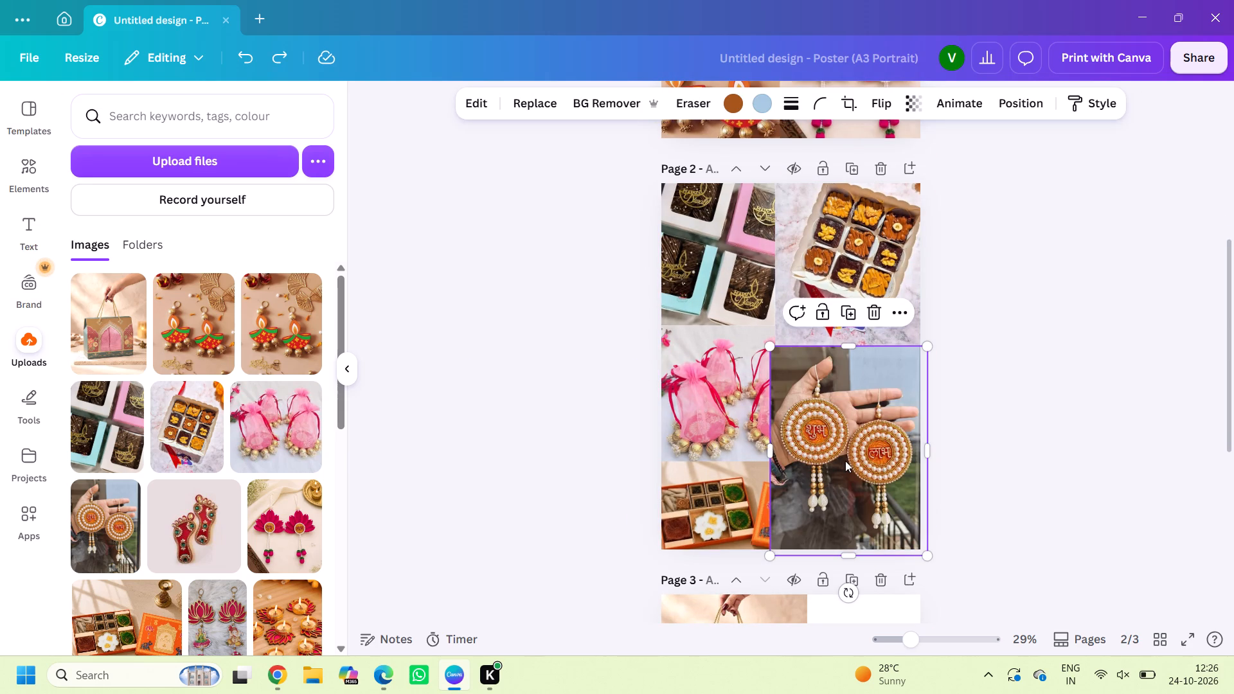
pyautogui.press('BackSpace')
pyautogui.scroll(3, 845, 461)
pyautogui.click(736, 260)
pyautogui.press('BackSpace')
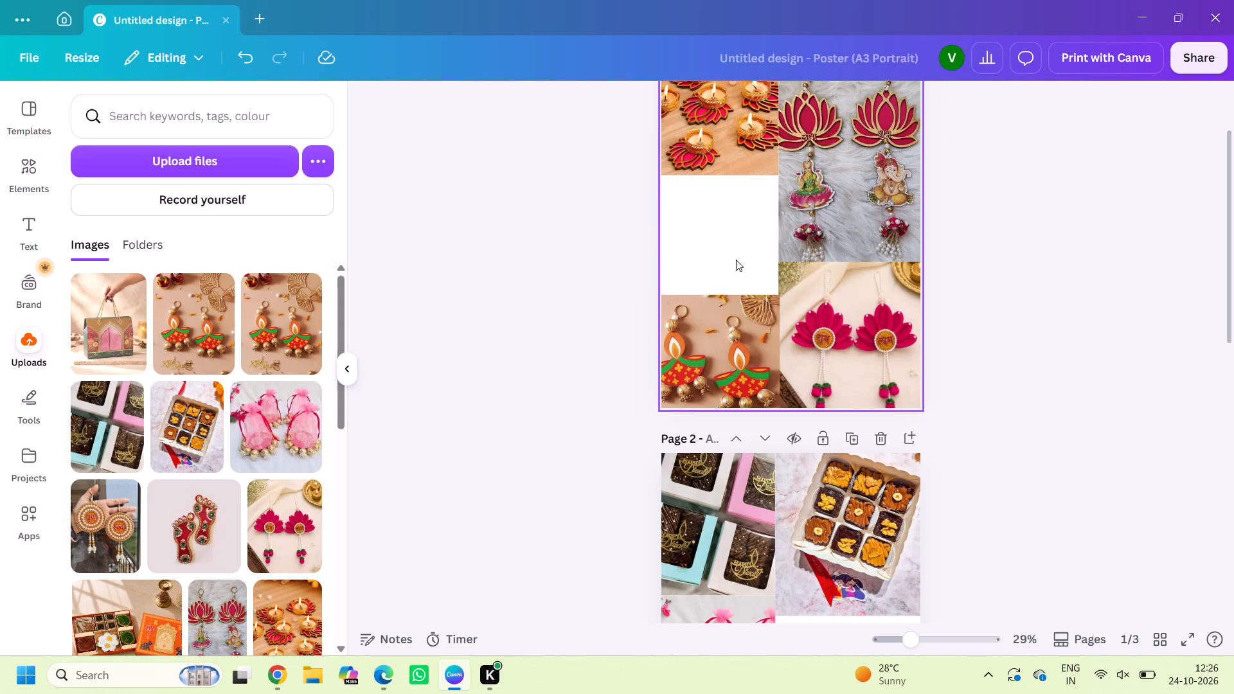
pyautogui.hotkey('ctrl', 'v')
pyautogui.moveTo(852, 301); pyautogui.dragTo(722, 239)
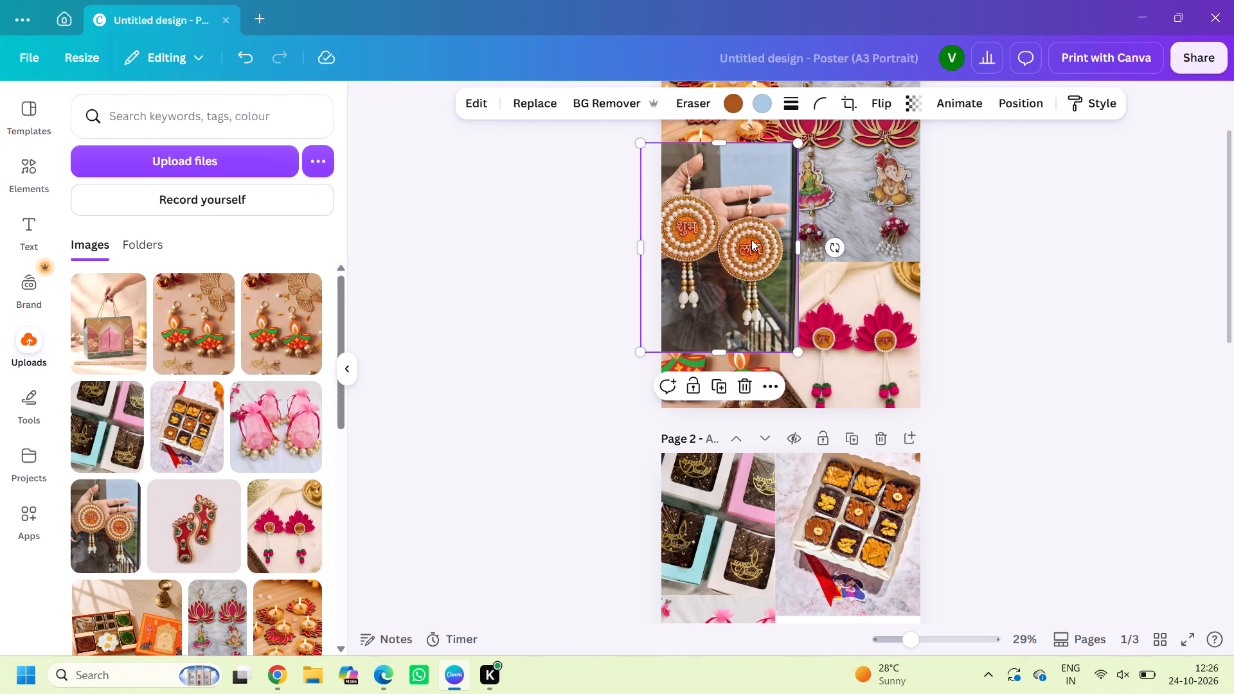
# Shrink and trim the Shubh Labh photo to fill page 1's left-column gap between the candle and diya photos, flush with the lotus photos.
pyautogui.moveTo(732, 171); pyautogui.dragTo(735, 179)
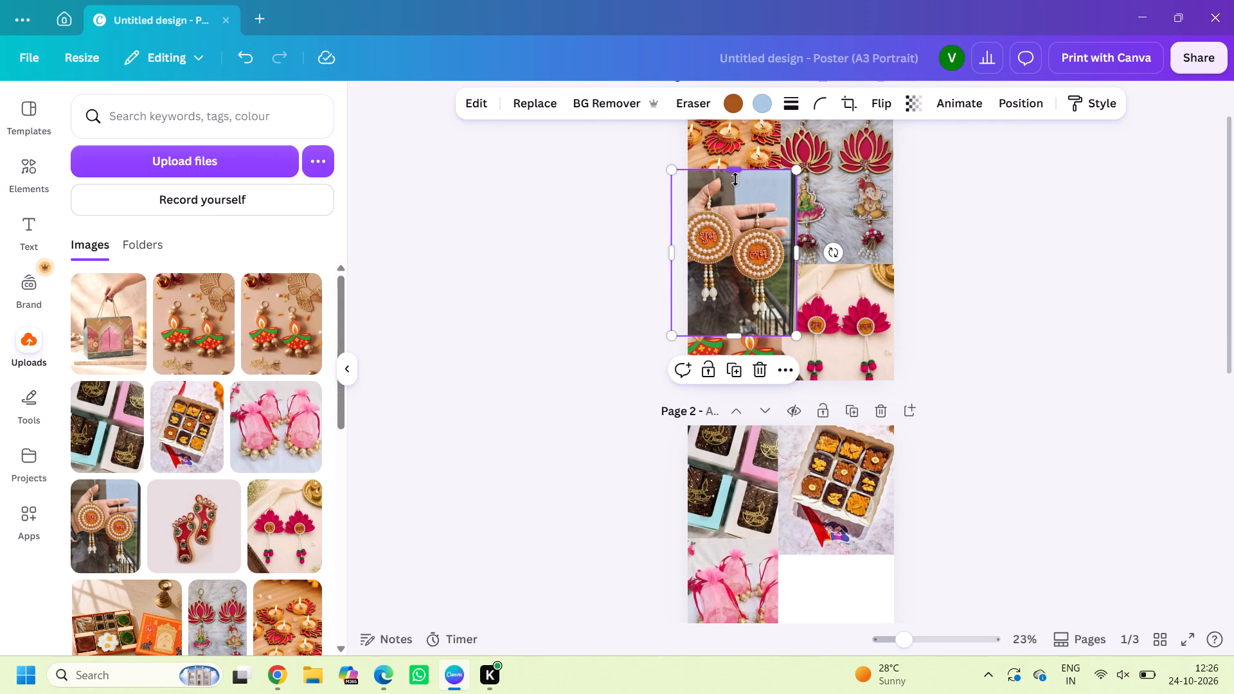
pyautogui.moveTo(735, 179); pyautogui.dragTo(737, 186)
pyautogui.moveTo(798, 190); pyautogui.dragTo(780, 213)
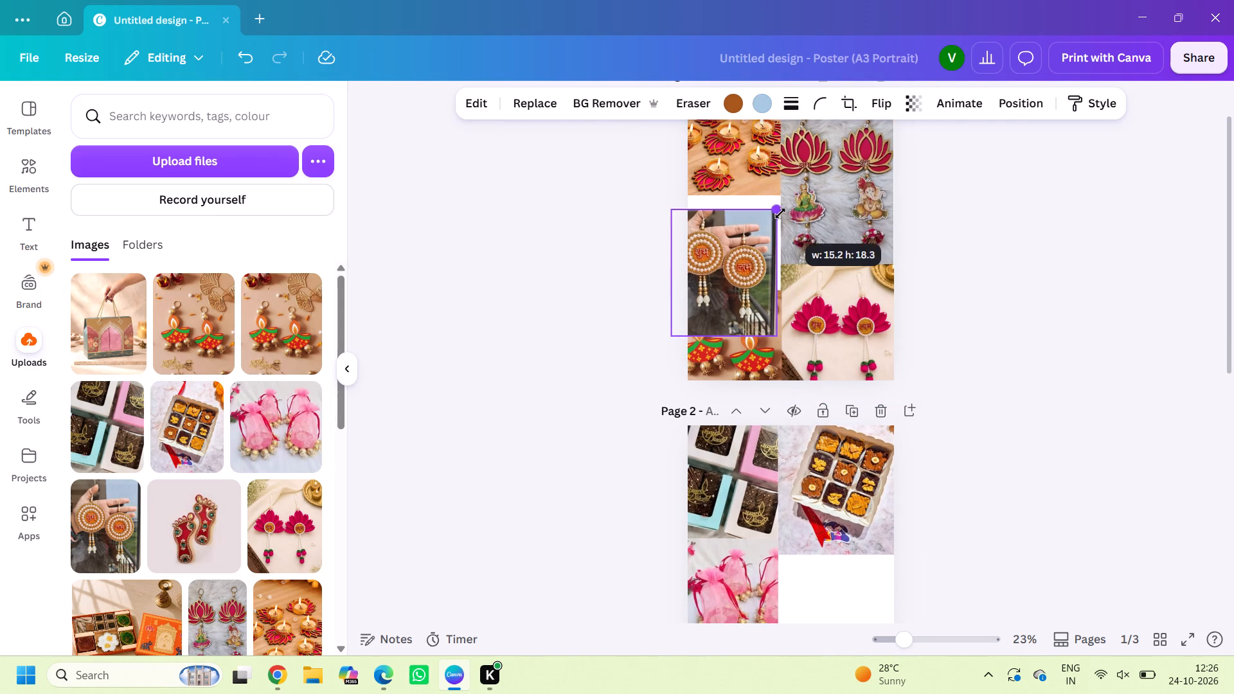
pyautogui.moveTo(780, 213); pyautogui.dragTo(784, 205)
pyautogui.moveTo(753, 230); pyautogui.dragTo(753, 220)
pyautogui.moveTo(728, 321); pyautogui.dragTo(730, 308)
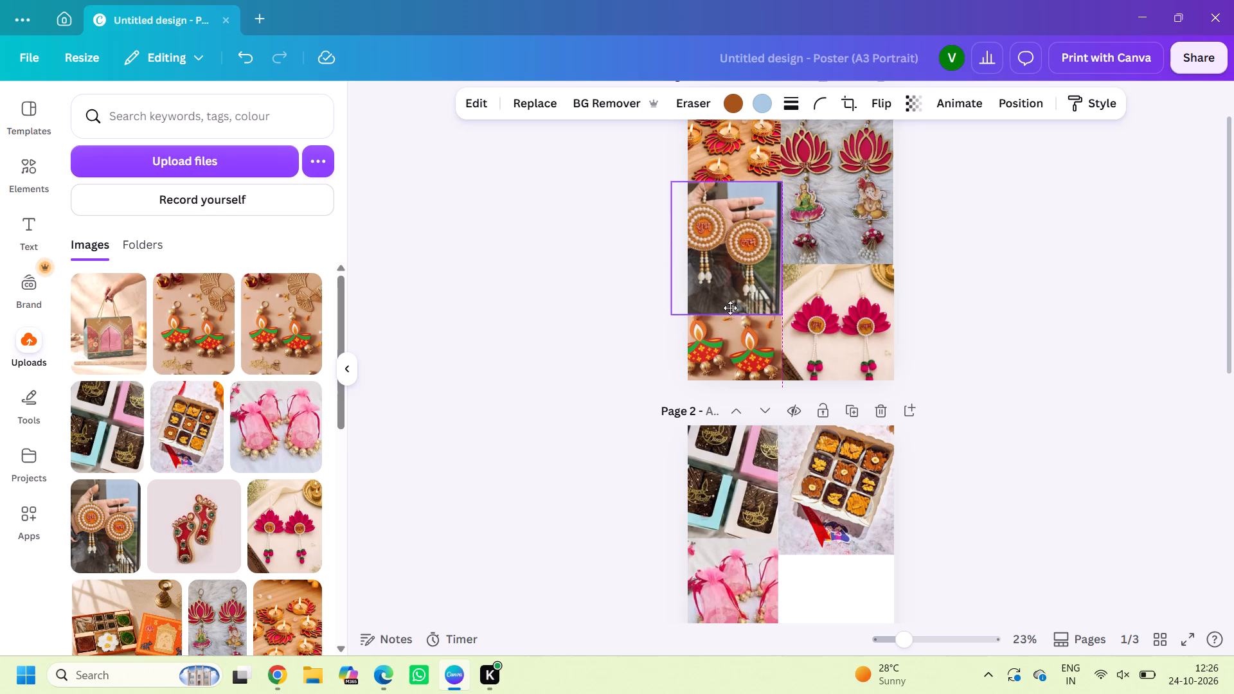
pyautogui.moveTo(730, 308); pyautogui.dragTo(732, 312)
pyautogui.click(953, 364)
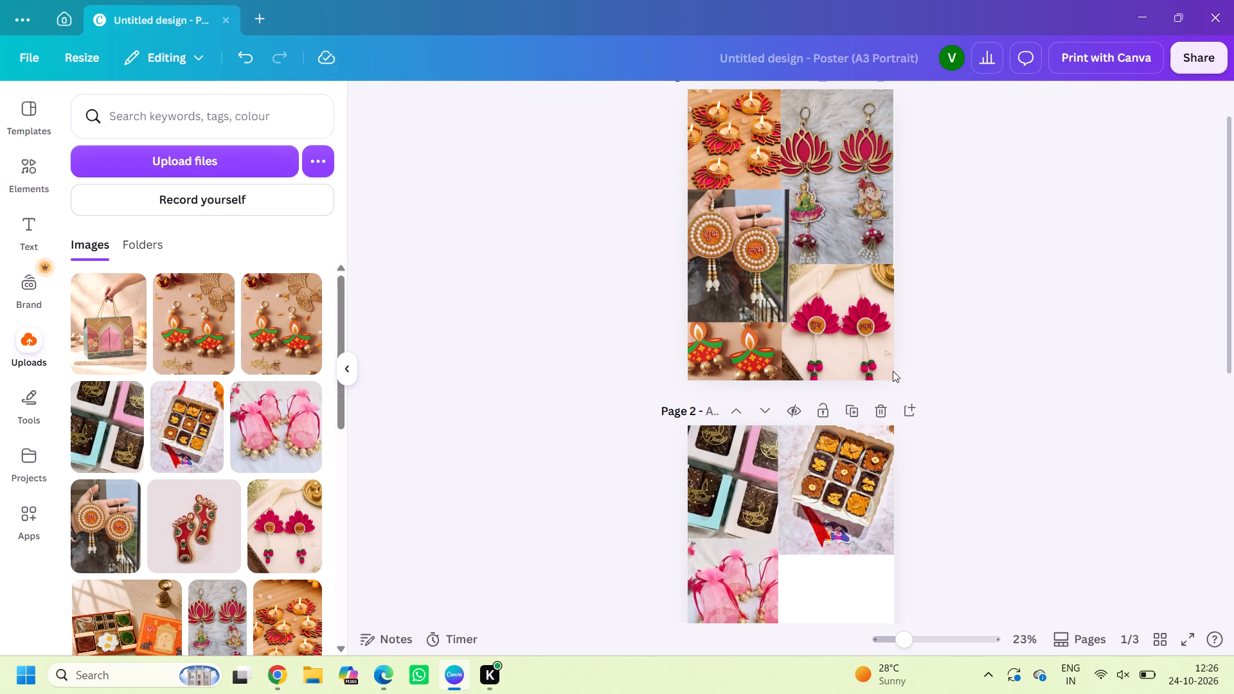
pyautogui.click(740, 318)
pyautogui.moveTo(788, 258); pyautogui.dragTo(780, 260)
pyautogui.click(930, 359)
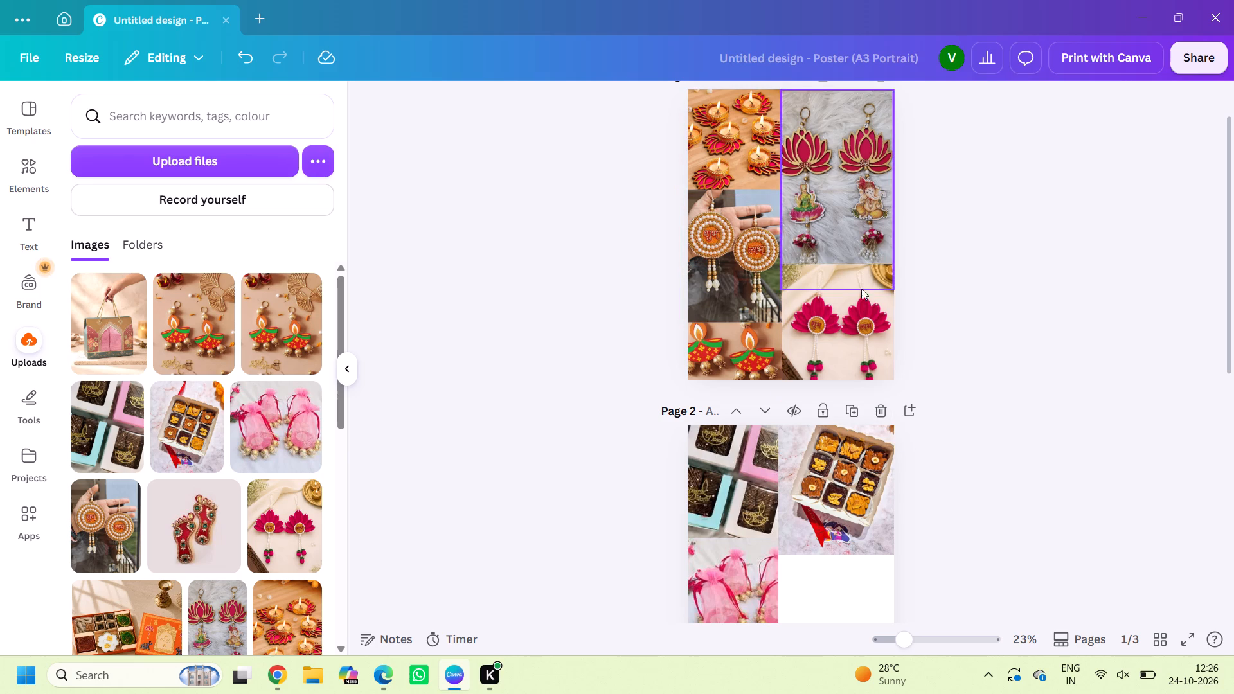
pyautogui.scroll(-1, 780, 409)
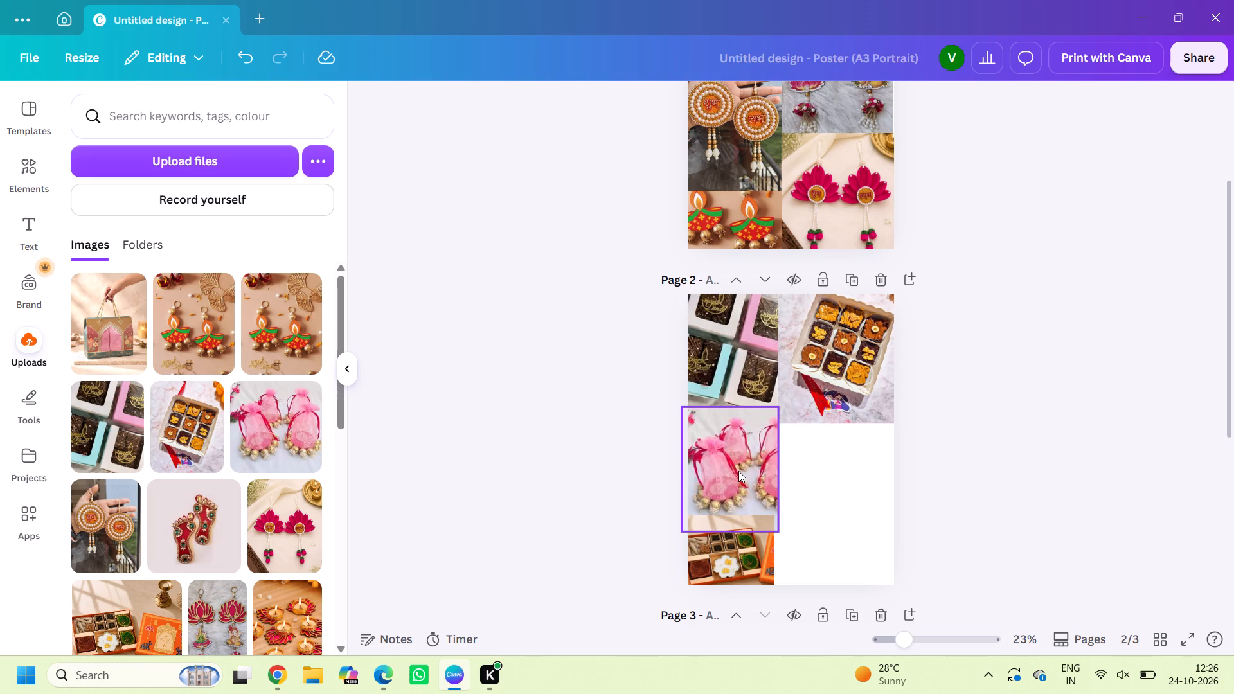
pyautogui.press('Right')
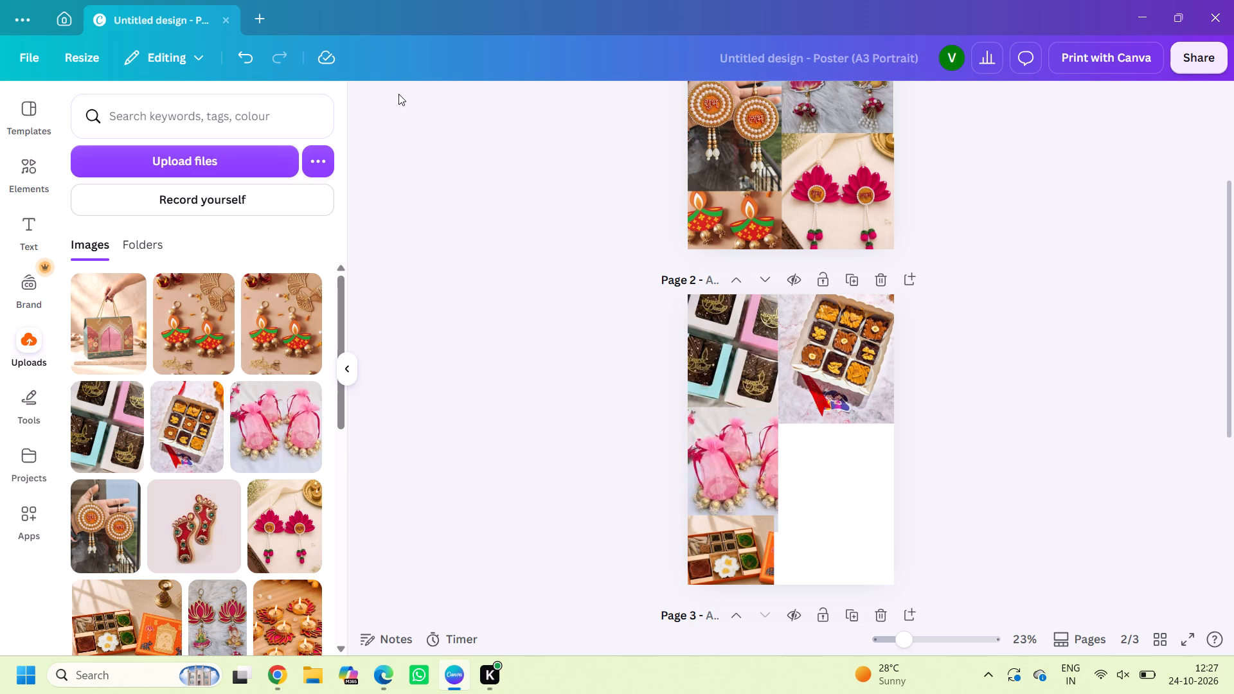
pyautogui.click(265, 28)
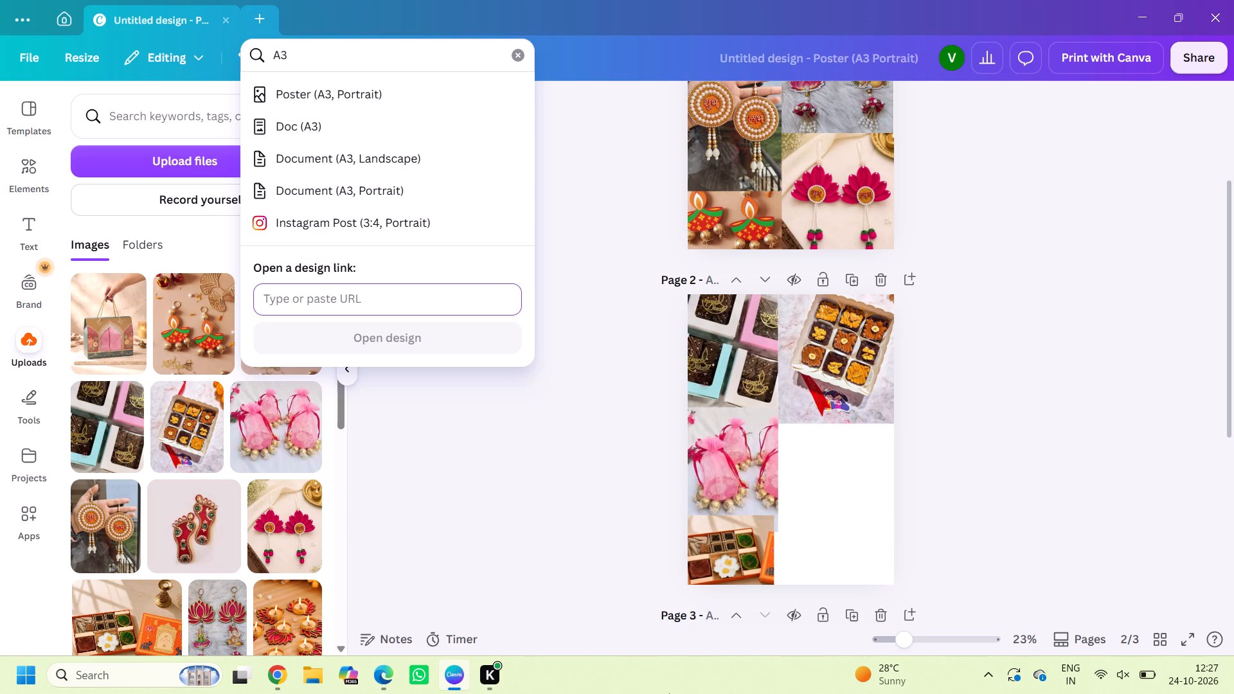
# Switch to Chrome and browse the related gift packaging pins below the pink-towel gift bag pin.
pyautogui.click(278, 671)
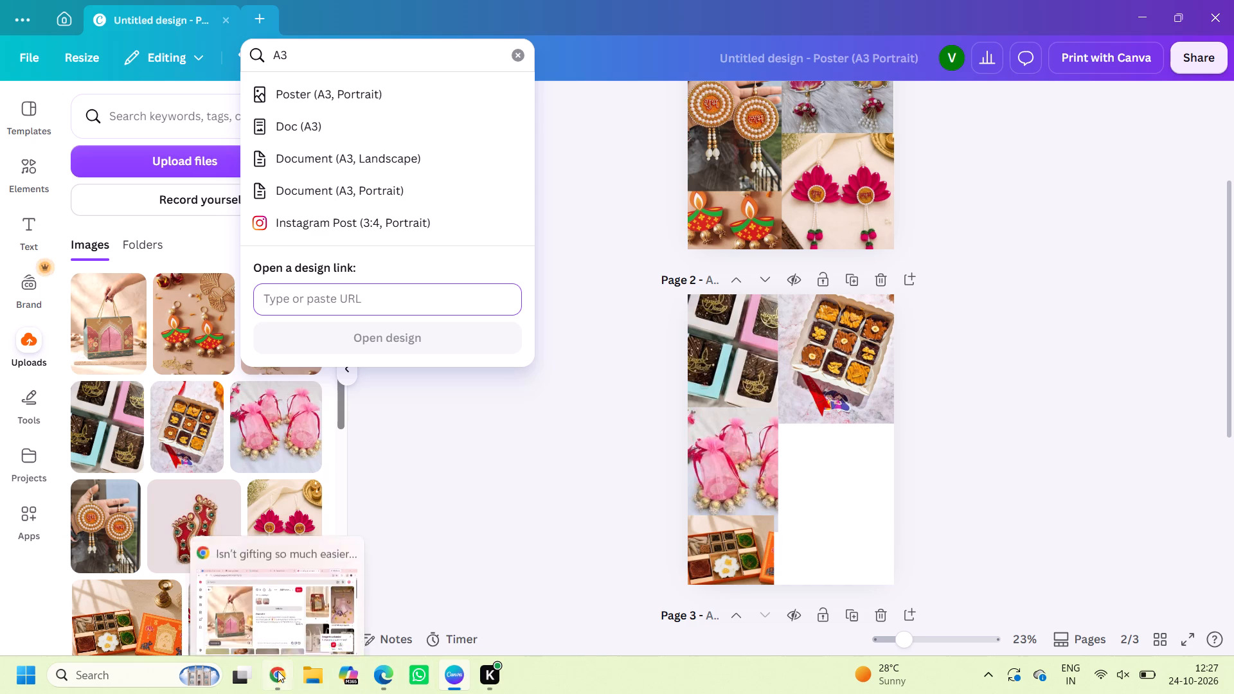
pyautogui.moveTo(278, 671); pyautogui.dragTo(434, 683)
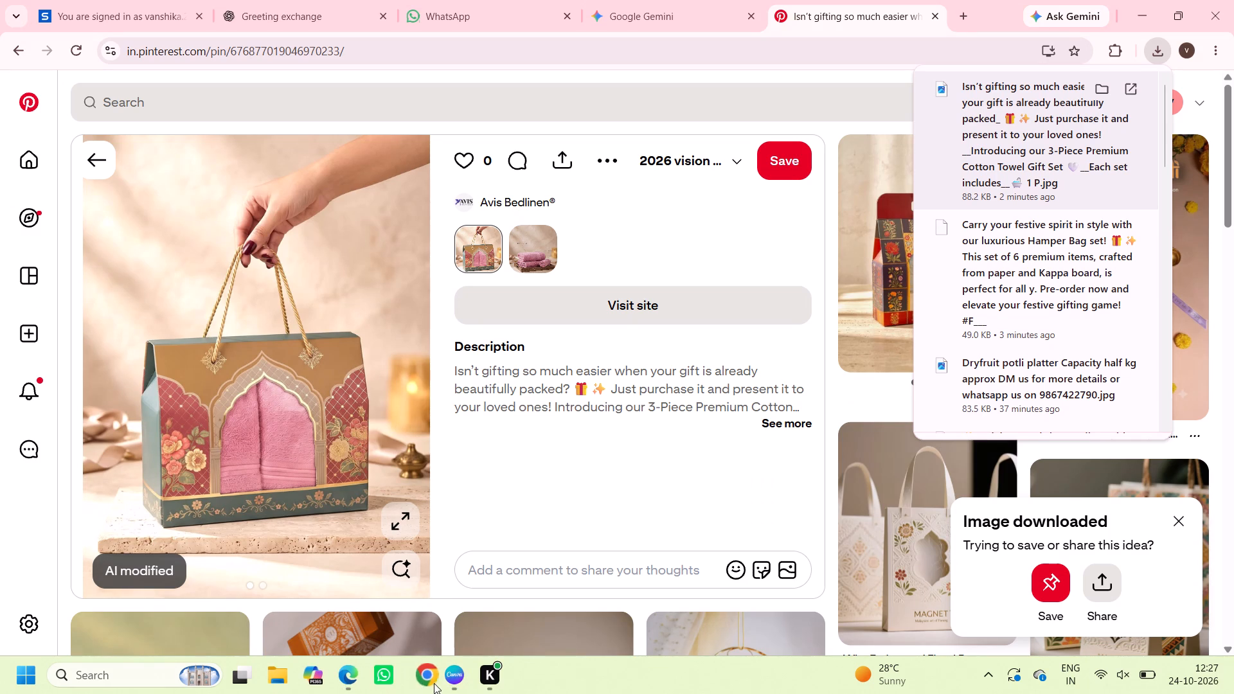
pyautogui.moveTo(434, 683); pyautogui.dragTo(433, 682)
pyautogui.scroll(-2, 283, 452)
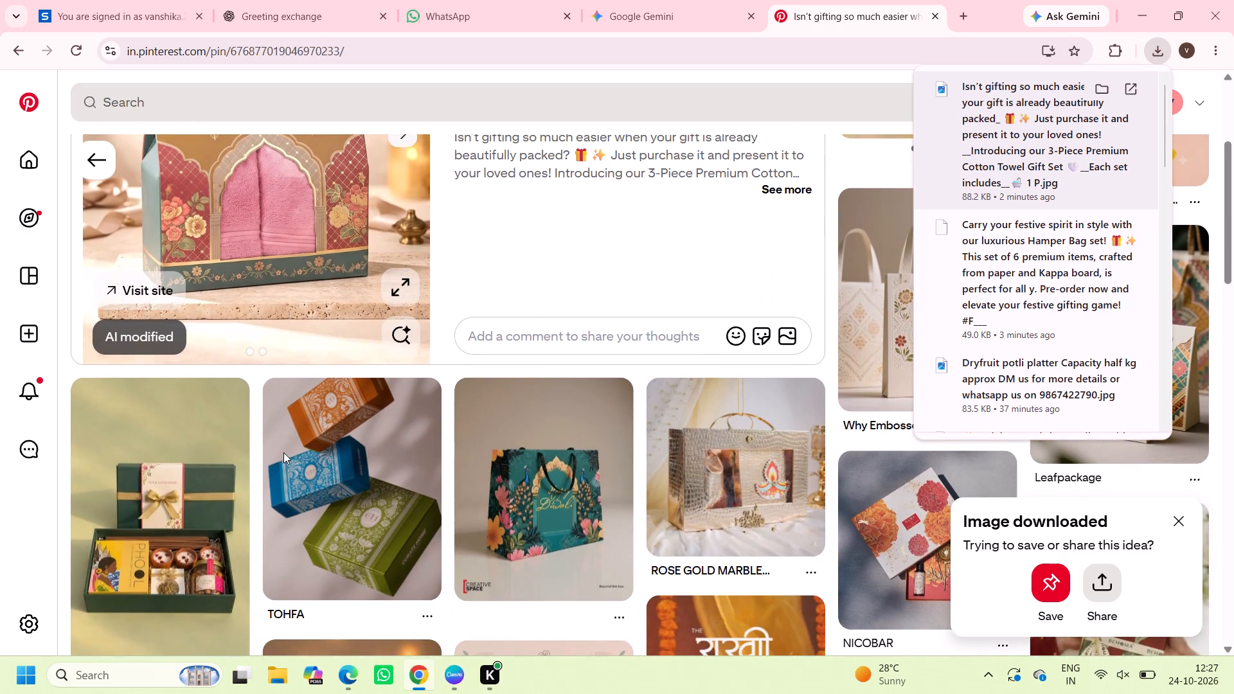
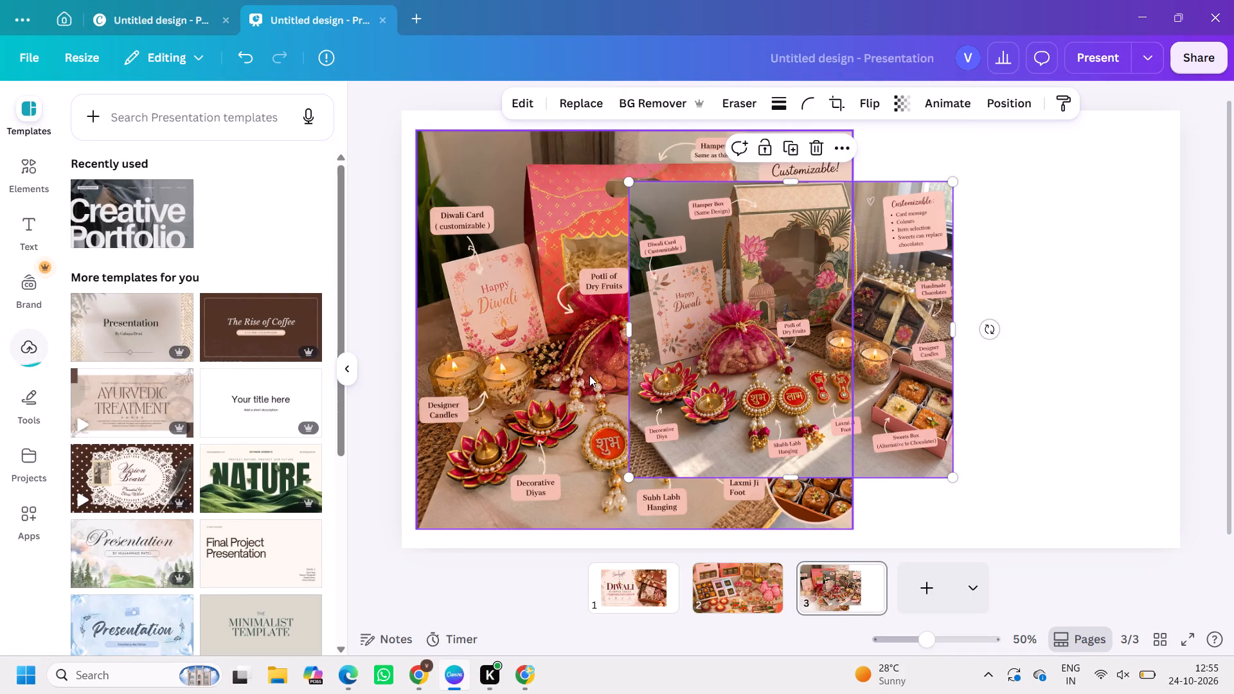
# Separate the two overlapping hamper images on page 3 side by side, and shrink the pink-box image to fit its half.
pyautogui.moveTo(537, 366); pyautogui.dragTo(543, 363)
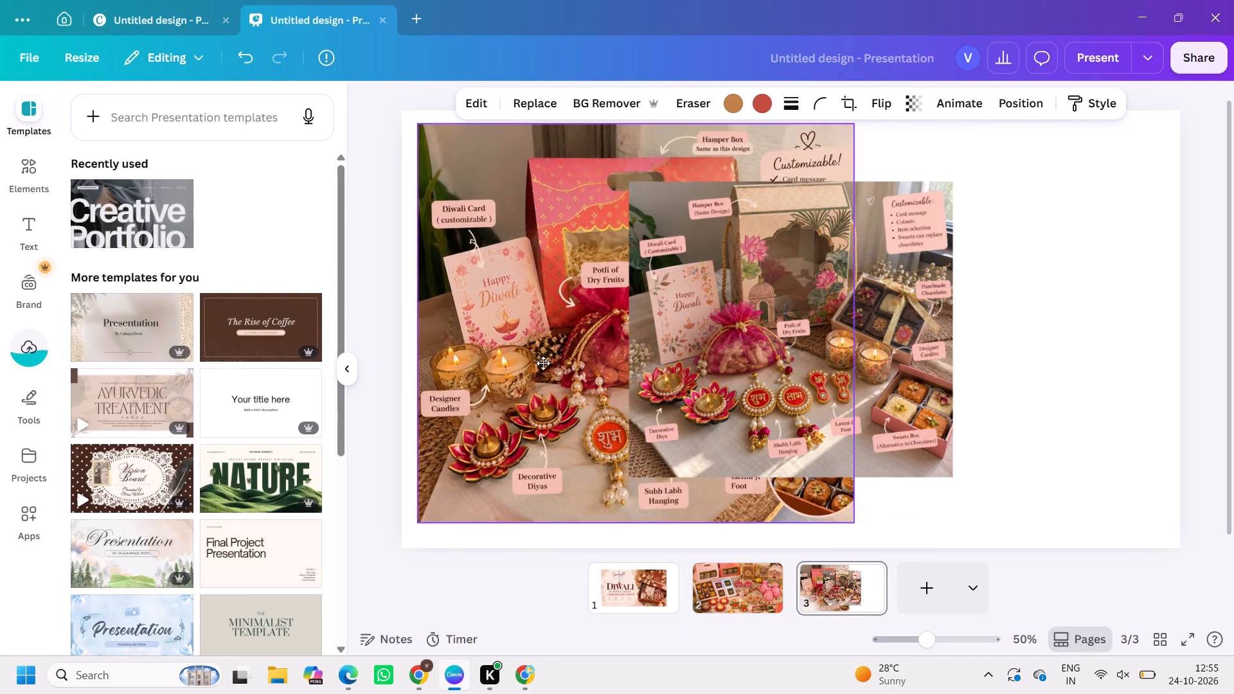
pyautogui.moveTo(543, 363); pyautogui.dragTo(544, 364)
pyautogui.moveTo(893, 265); pyautogui.dragTo(1067, 266)
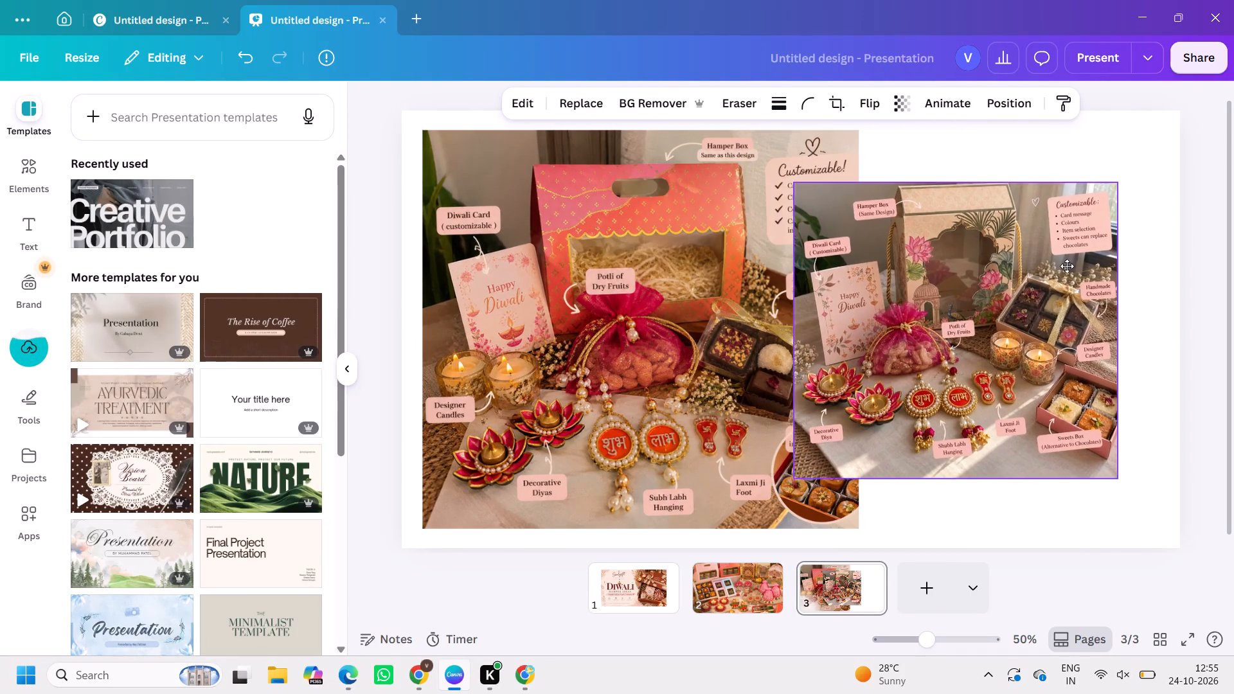
pyautogui.moveTo(1067, 266); pyautogui.dragTo(1108, 266)
pyautogui.click(761, 330)
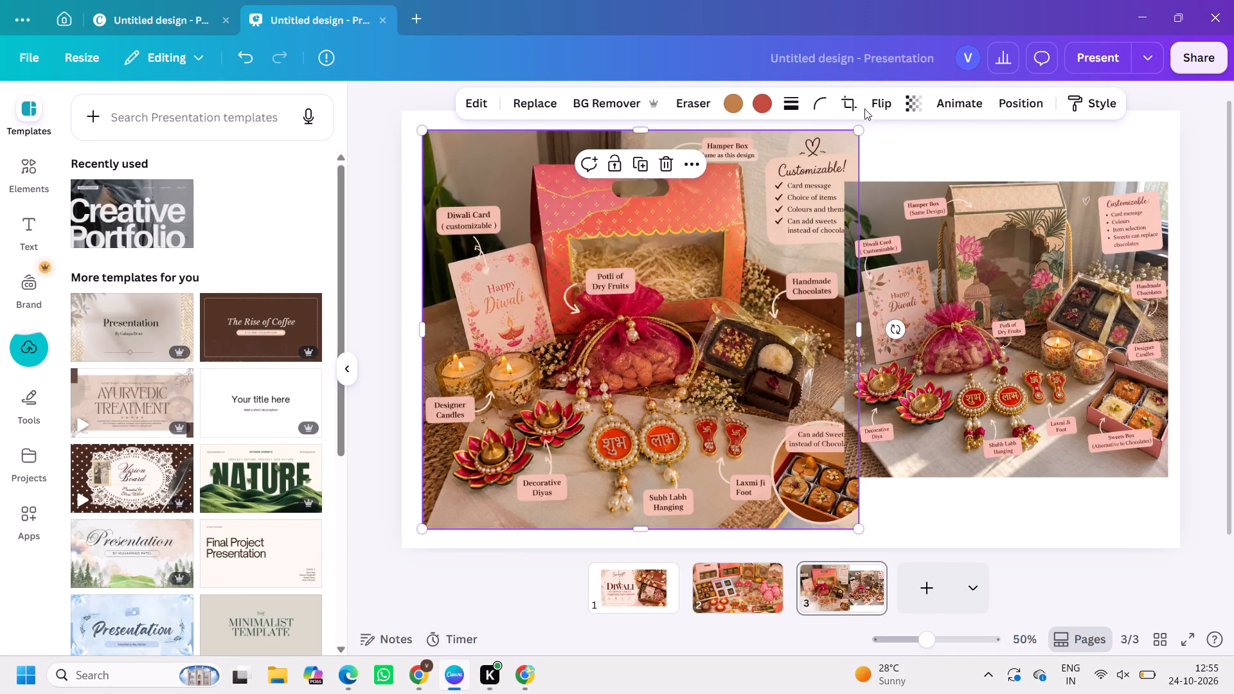
pyautogui.moveTo(858, 127); pyautogui.dragTo(756, 139)
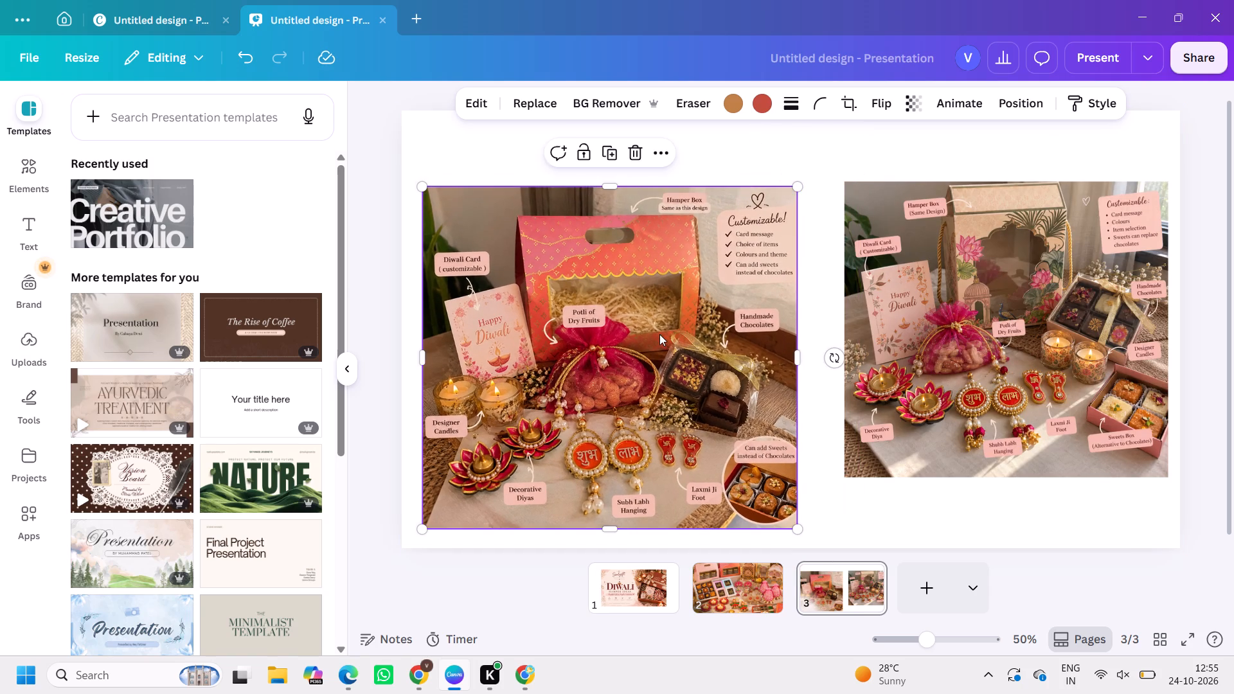
pyautogui.moveTo(659, 334); pyautogui.dragTo(659, 314)
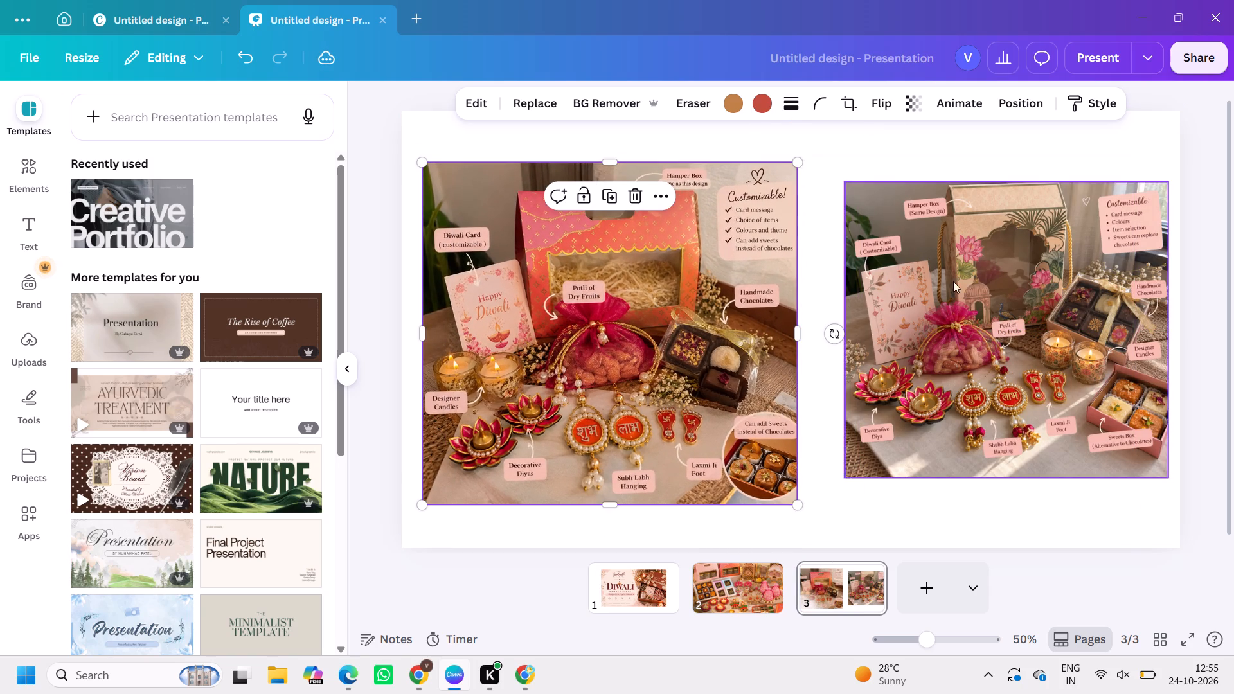
# Resize and align the two hamper images on page 3 so they sit level at matching sizes with a gap between.
pyautogui.moveTo(982, 274); pyautogui.dragTo(951, 302)
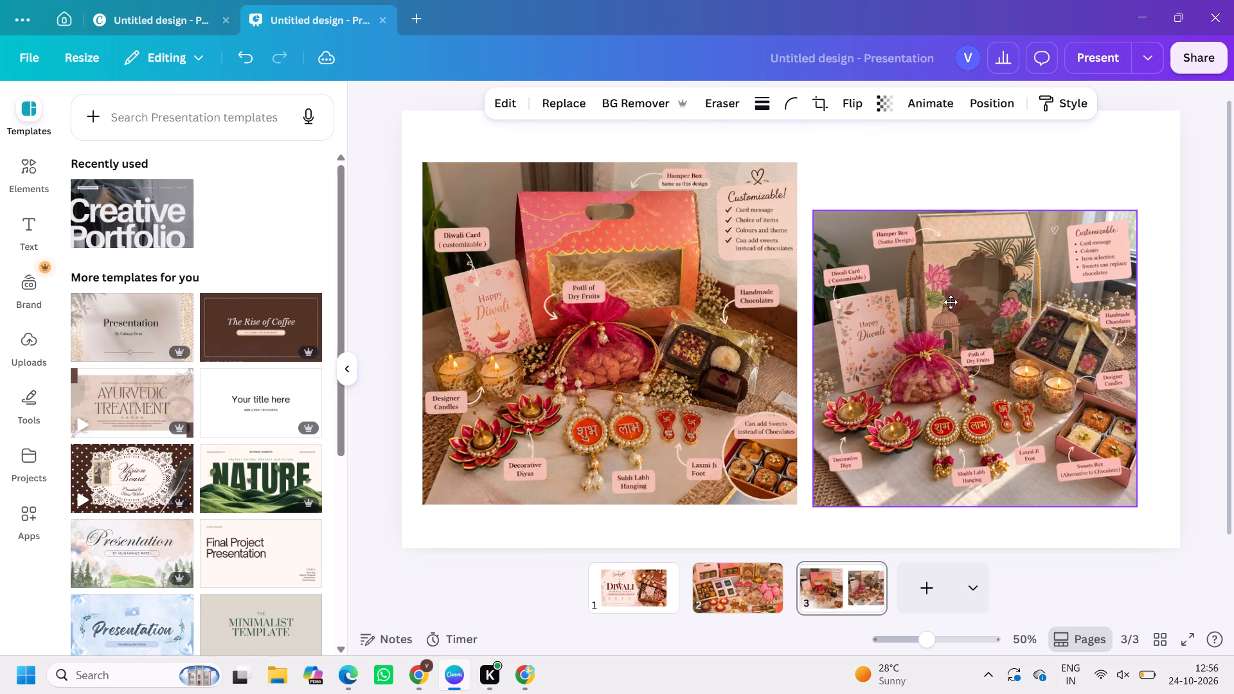
pyautogui.moveTo(951, 302); pyautogui.dragTo(951, 303)
pyautogui.moveTo(1140, 206); pyautogui.dragTo(1153, 168)
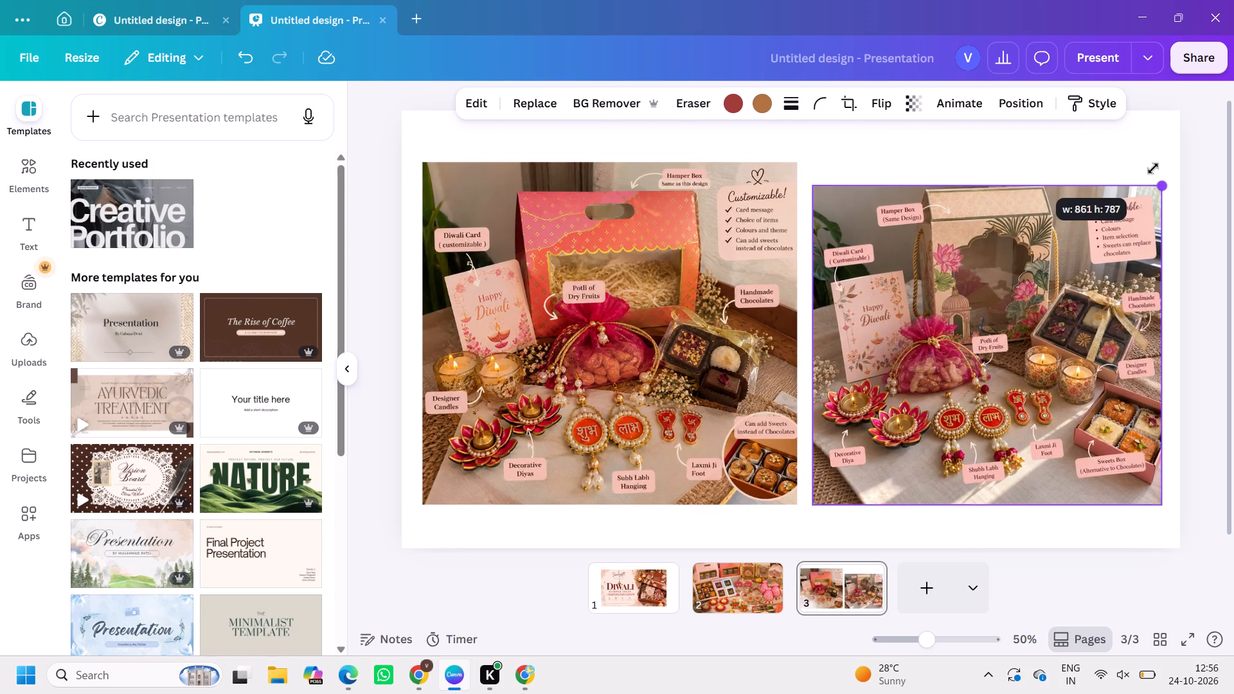
pyautogui.moveTo(1153, 168); pyautogui.dragTo(1156, 163)
pyautogui.moveTo(773, 301); pyautogui.dragTo(767, 308)
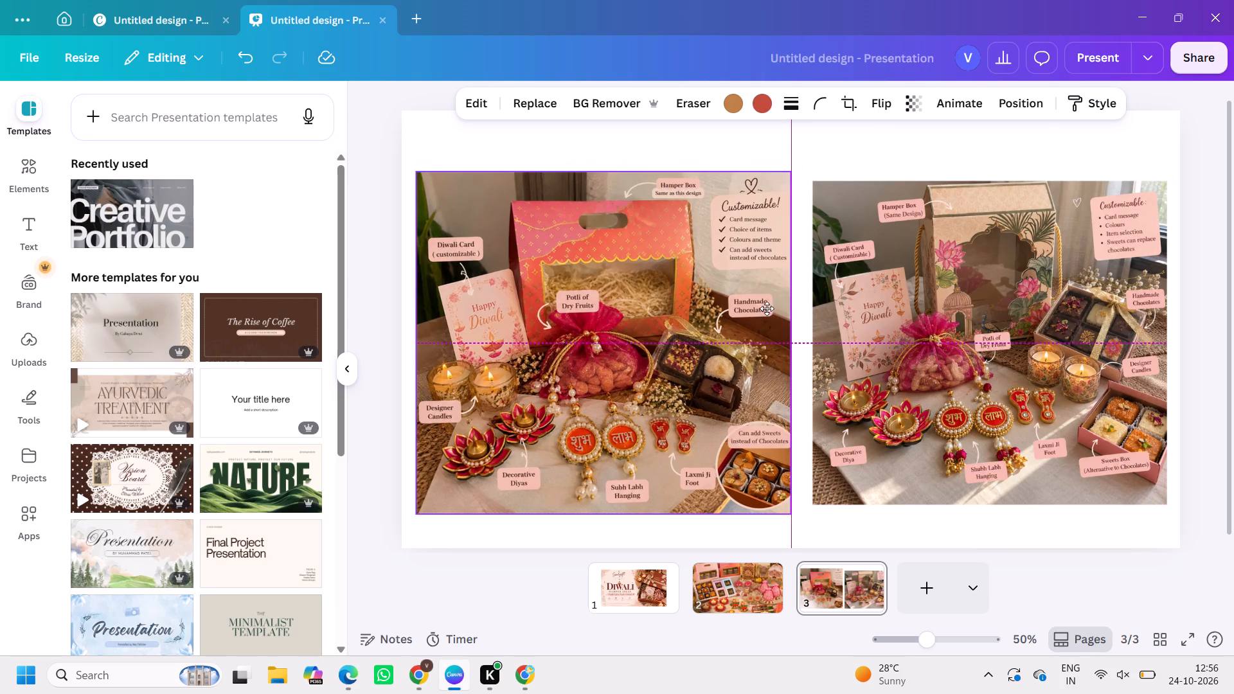
pyautogui.moveTo(767, 308); pyautogui.dragTo(762, 305)
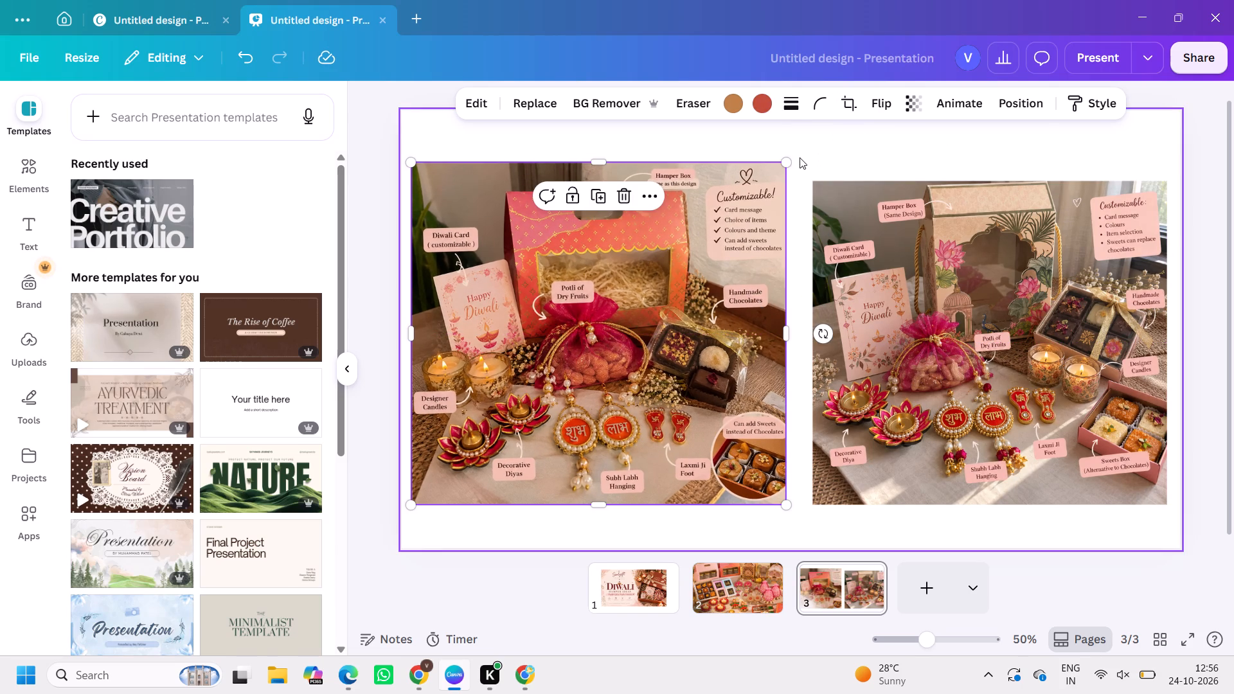
pyautogui.moveTo(787, 162); pyautogui.dragTo(771, 175)
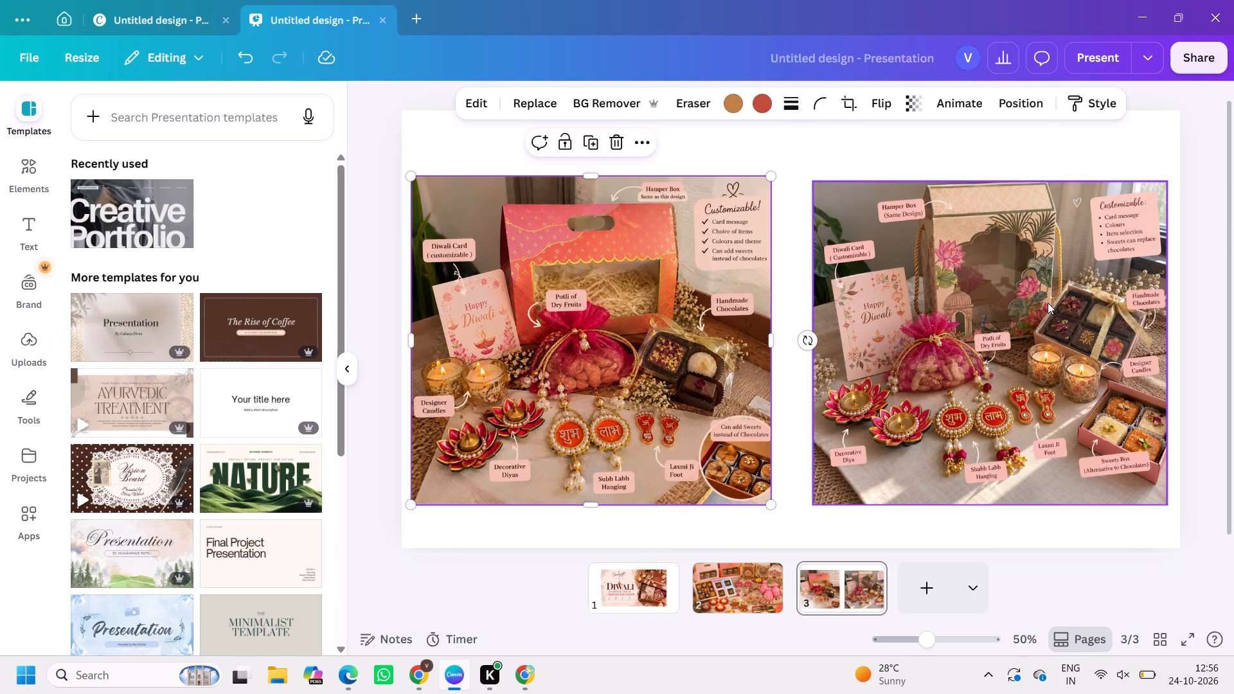
pyautogui.click(1048, 303)
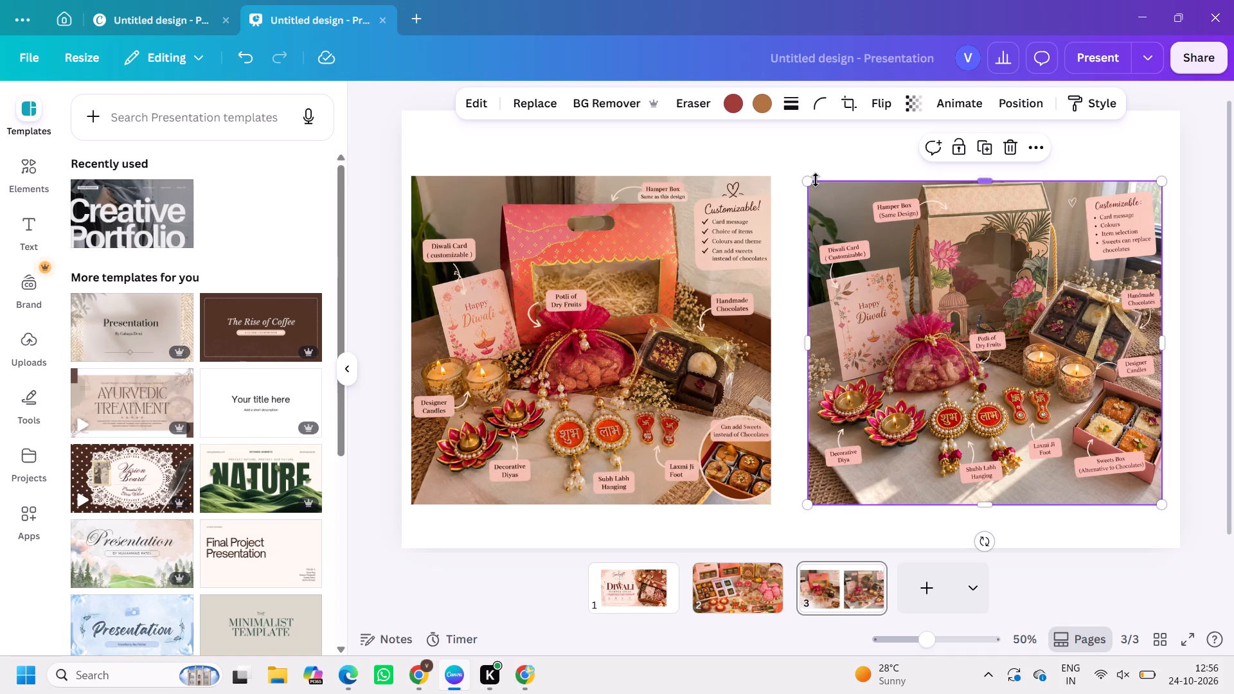
pyautogui.click(809, 181)
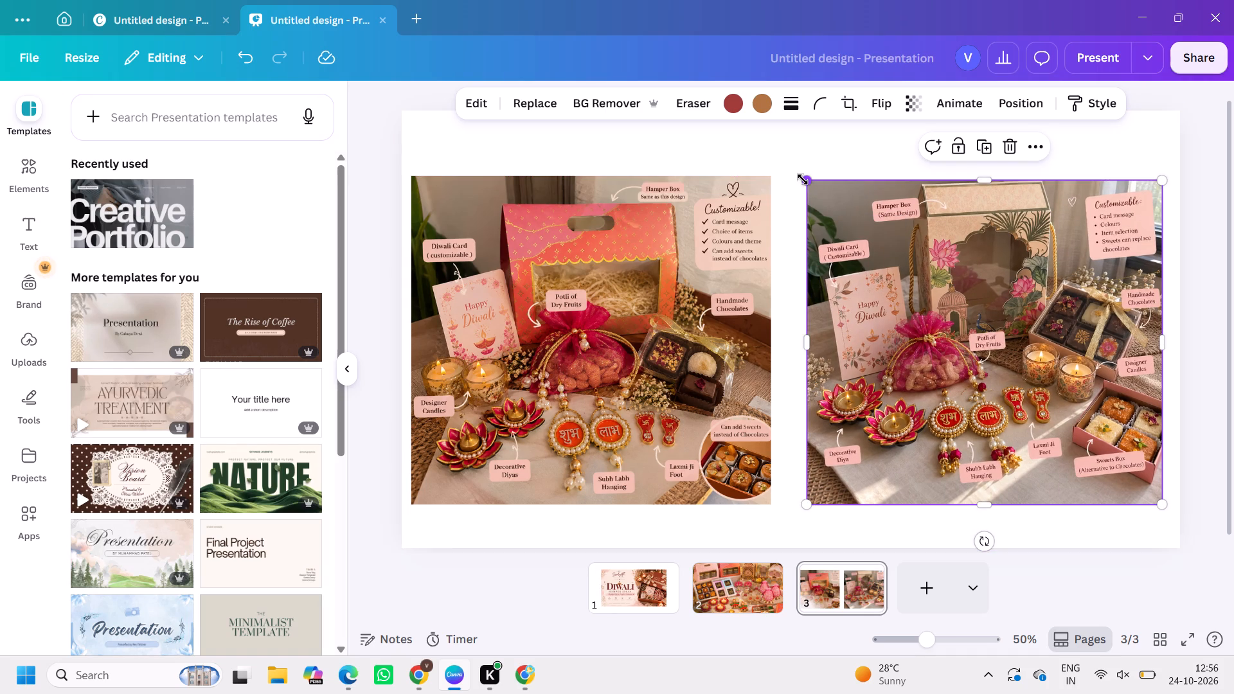
pyautogui.click(802, 179)
pyautogui.click(803, 519)
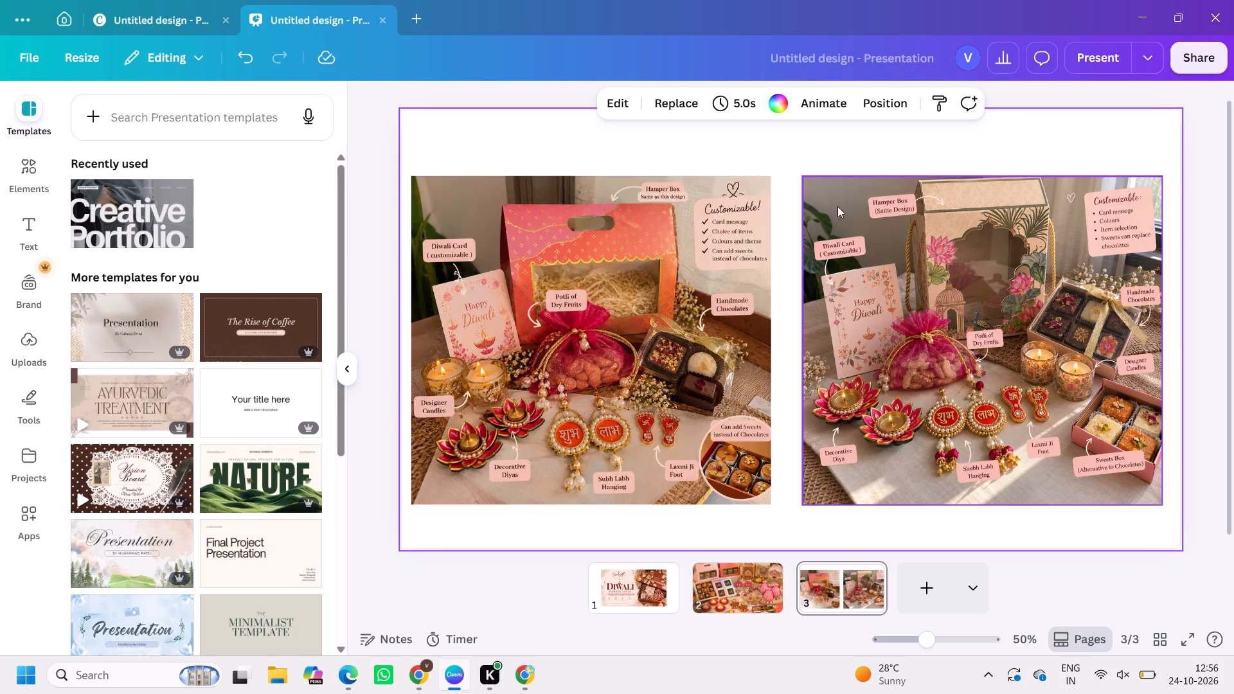
# Set the Soulgift Diwali Hamper Ideas cover image as the background of page 1.
pyautogui.click(740, 579)
pyautogui.click(630, 582)
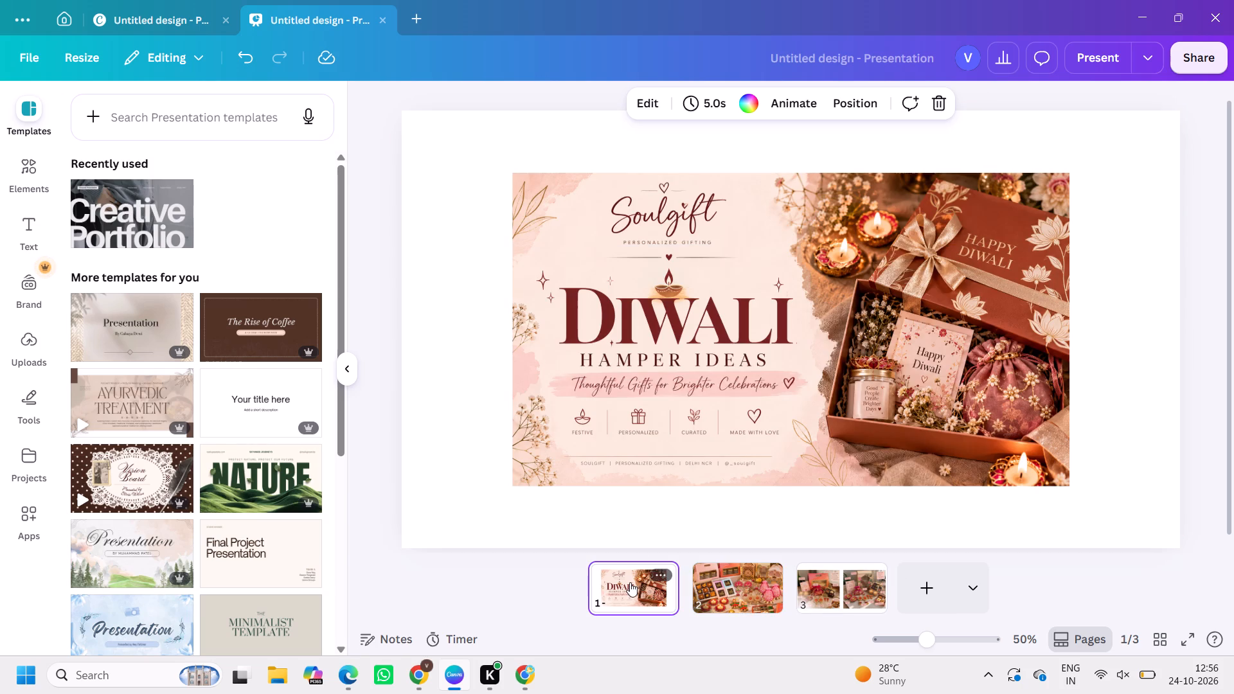
pyautogui.click(719, 434)
pyautogui.rightClick(719, 434)
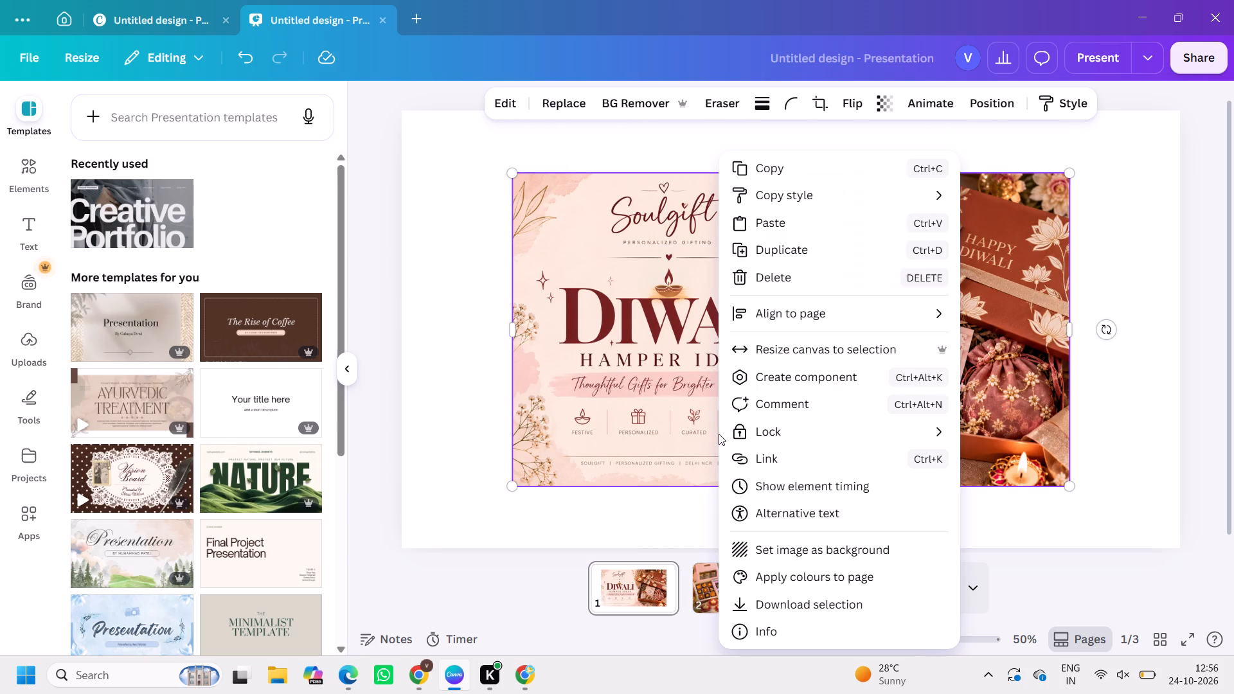
pyautogui.click(801, 542)
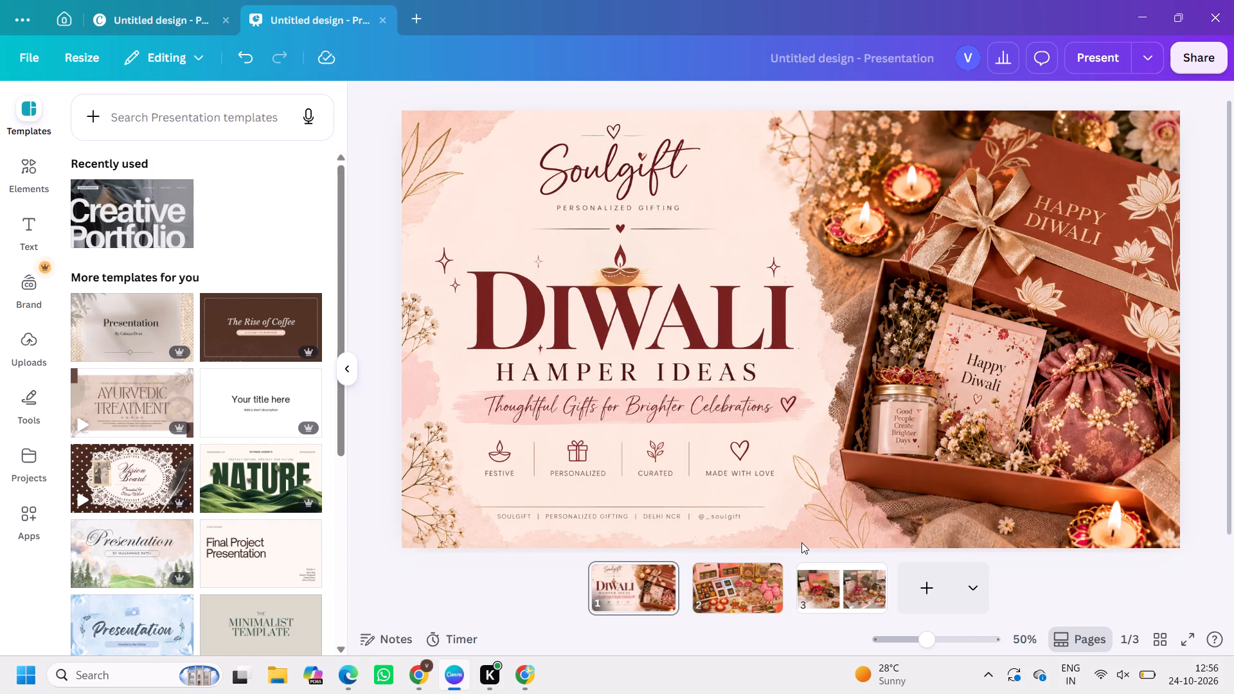
# Split the page 1 cover image into editable layers with Magic Layers.
pyautogui.click(476, 213)
pyautogui.click(477, 100)
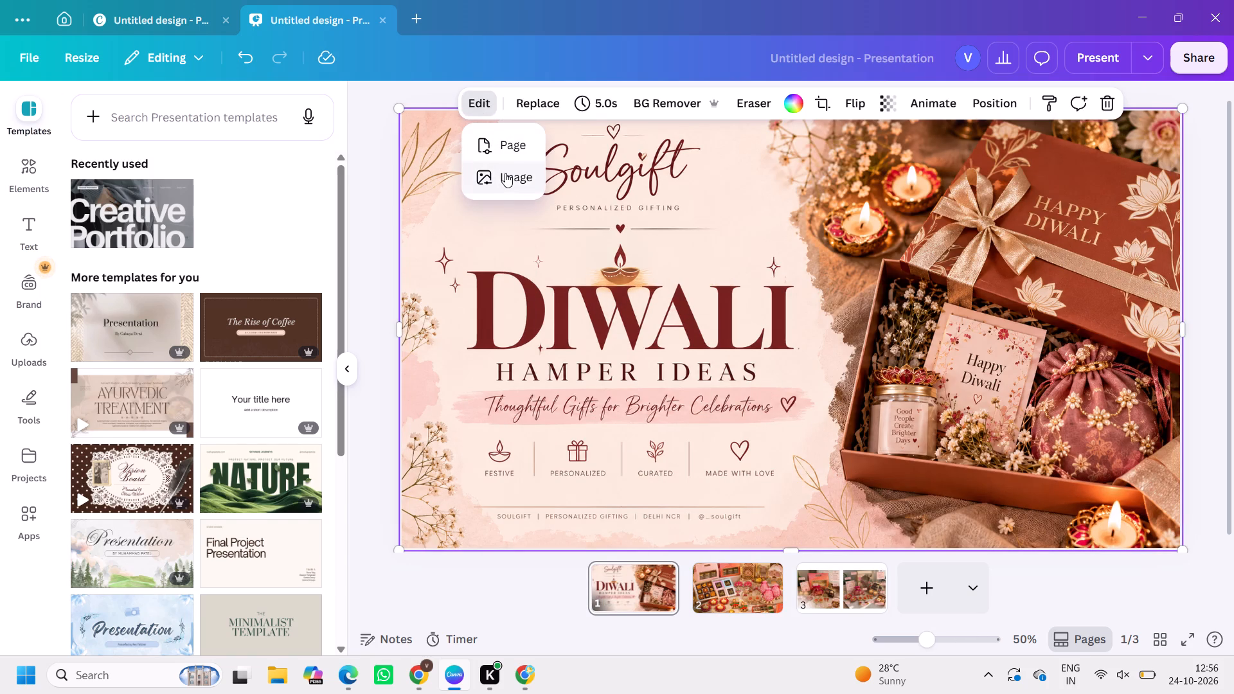
pyautogui.click(505, 173)
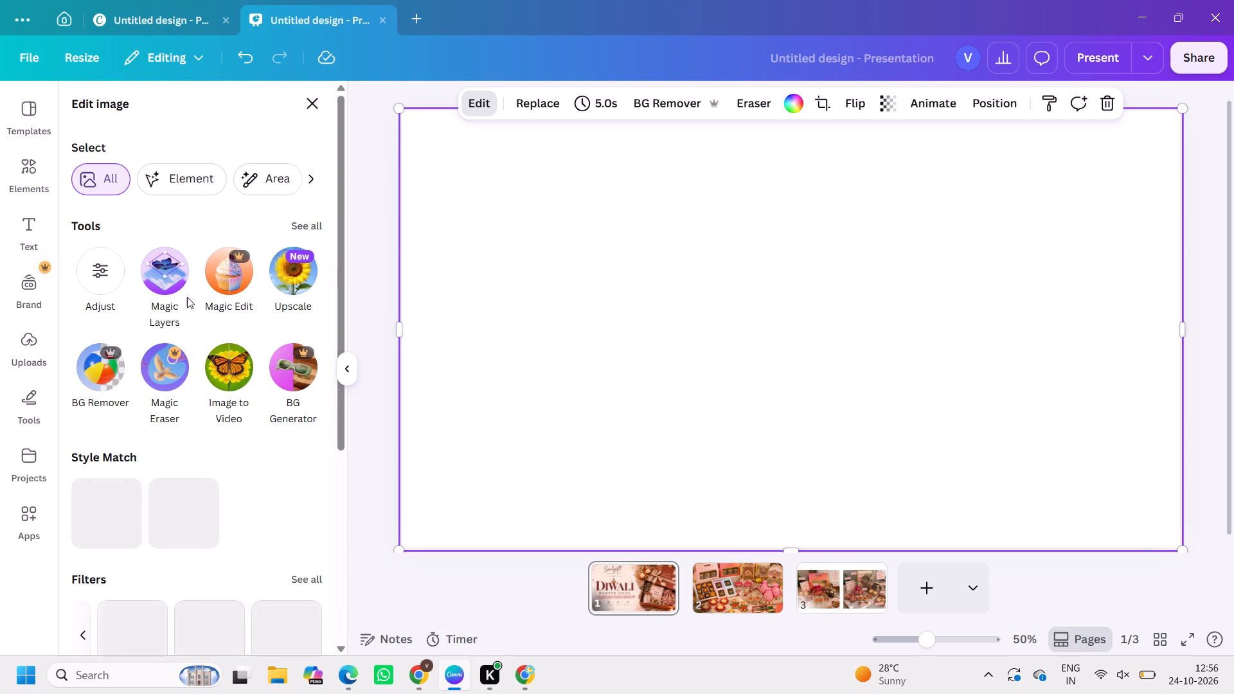
pyautogui.click(181, 291)
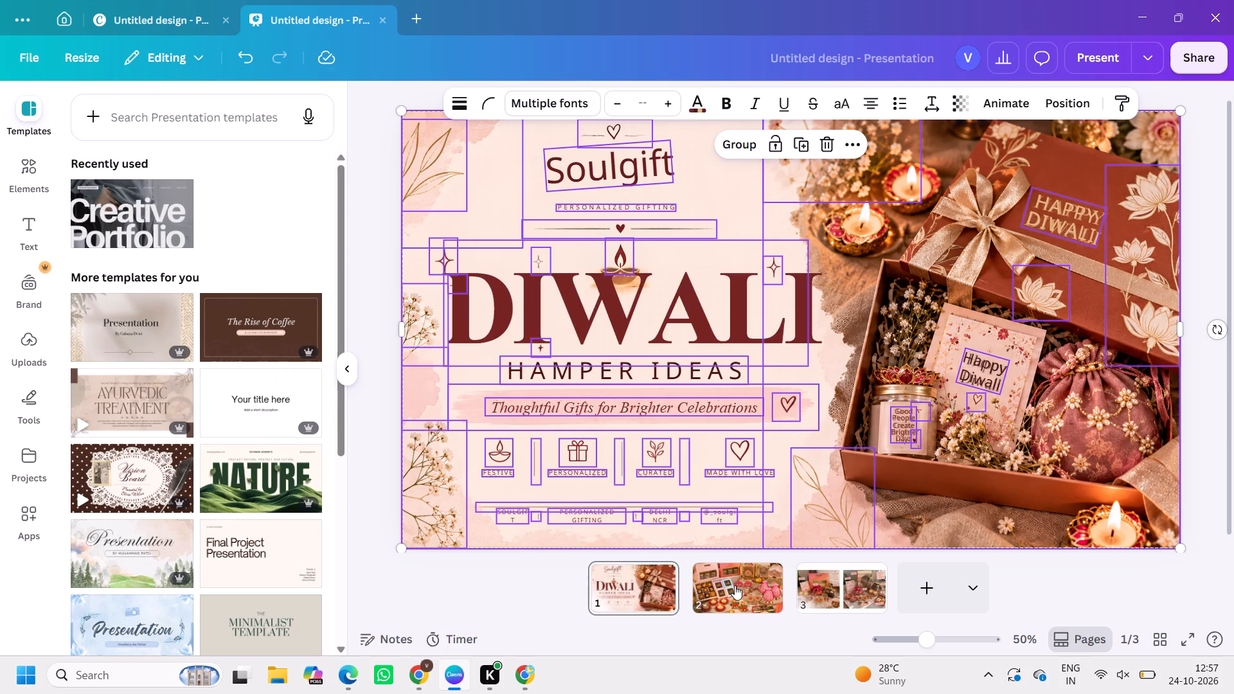
pyautogui.click(490, 623)
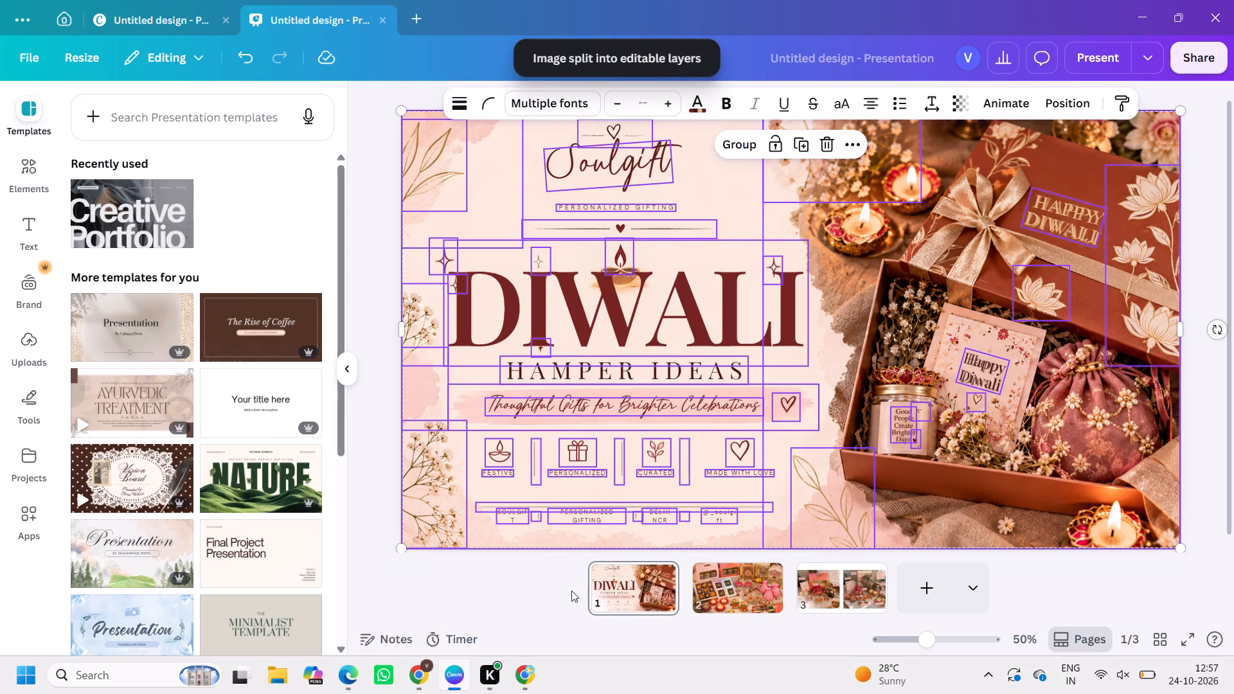
pyautogui.click(486, 569)
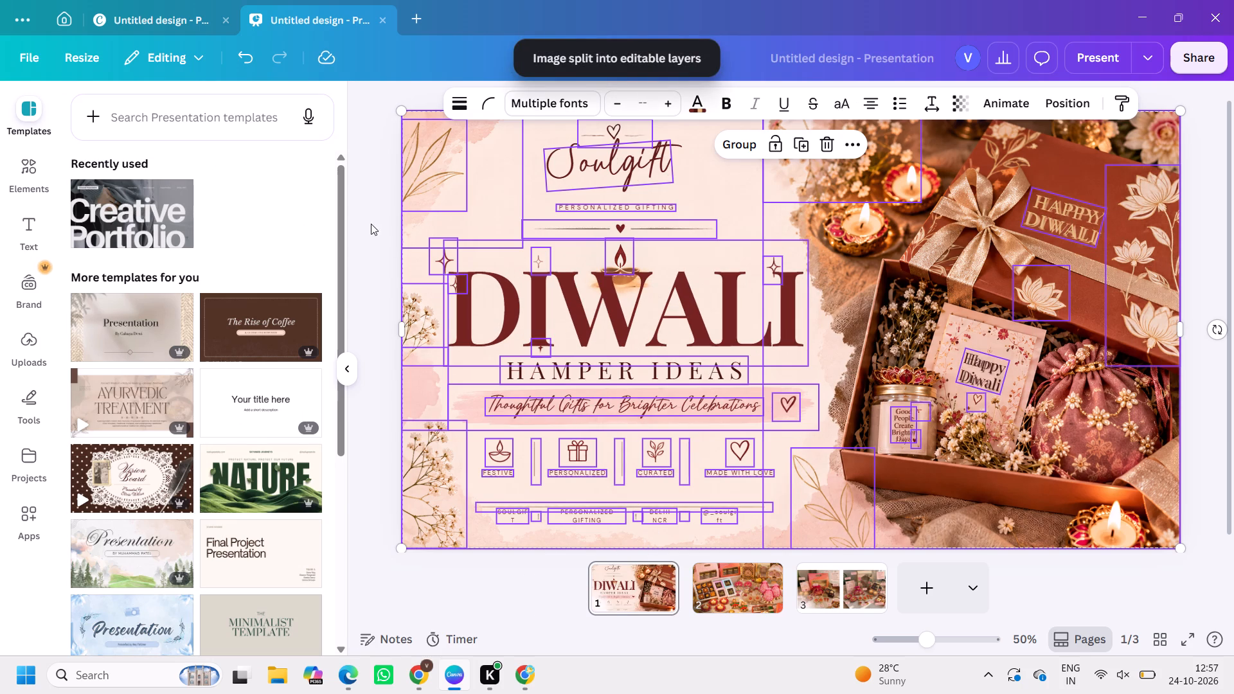
pyautogui.click(377, 222)
# Copy the "HAMPER IDEAS" text from page 1 and paste it onto page 3.
pyautogui.click(588, 286)
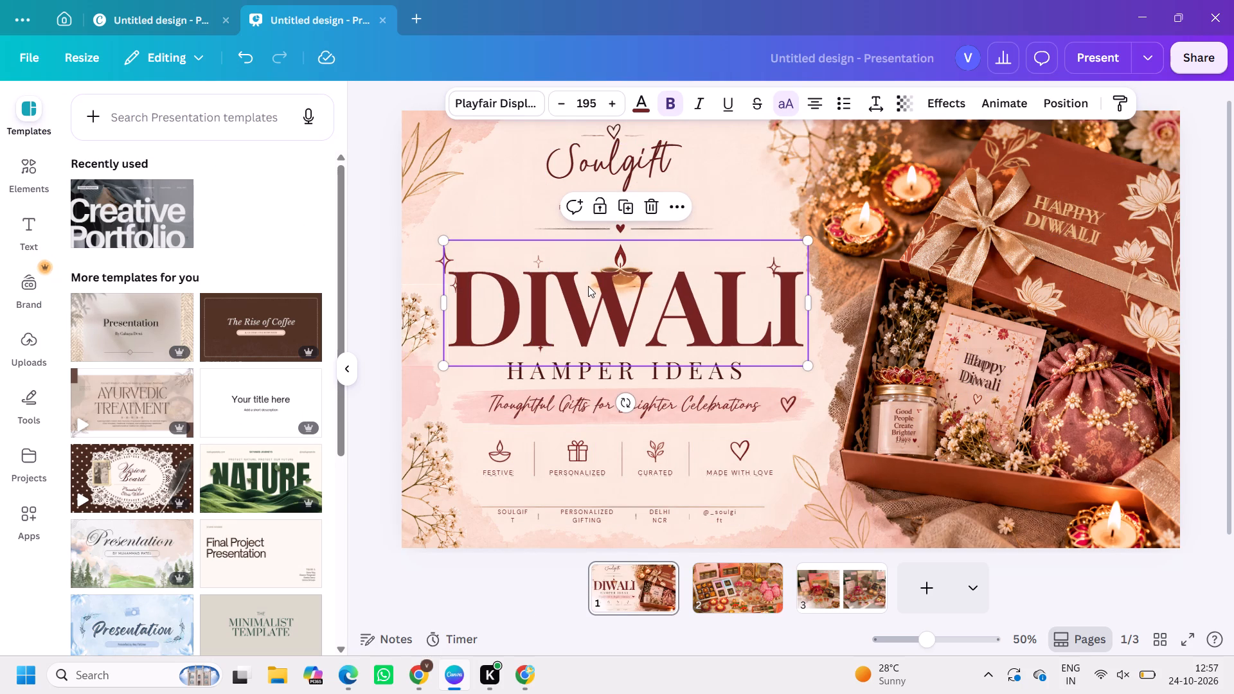
pyautogui.click(674, 373)
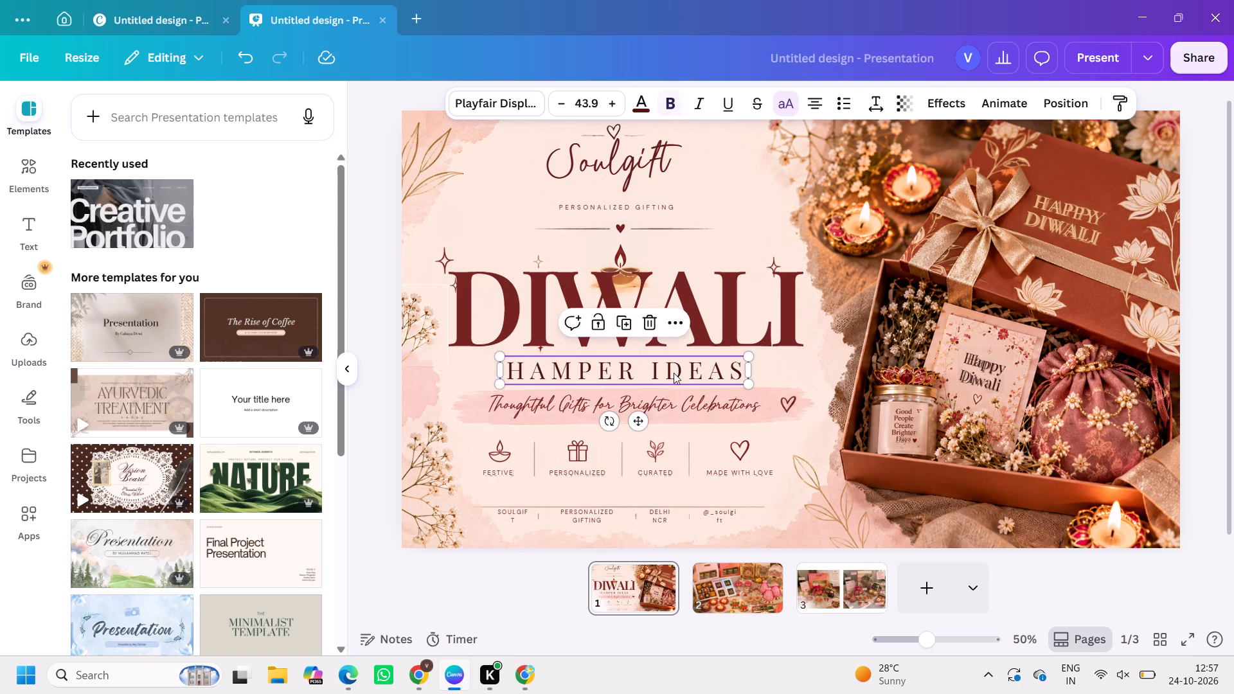
pyautogui.rightClick(674, 373)
pyautogui.click(726, 231)
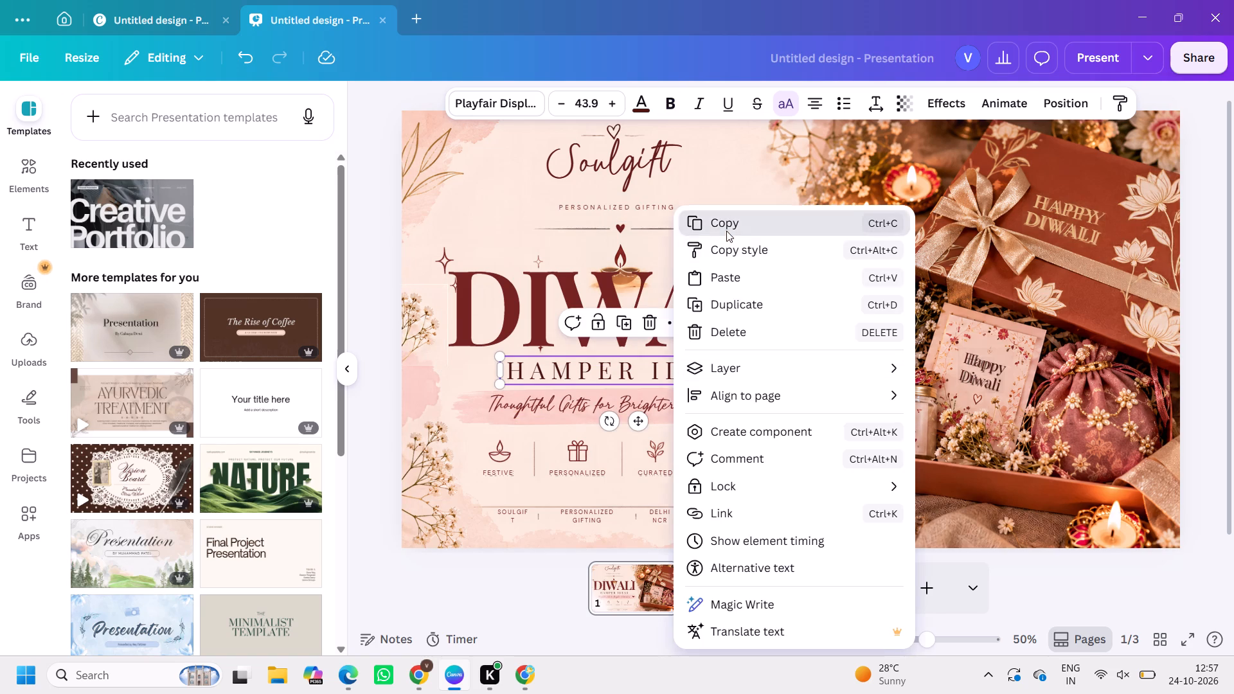
pyautogui.click(817, 574)
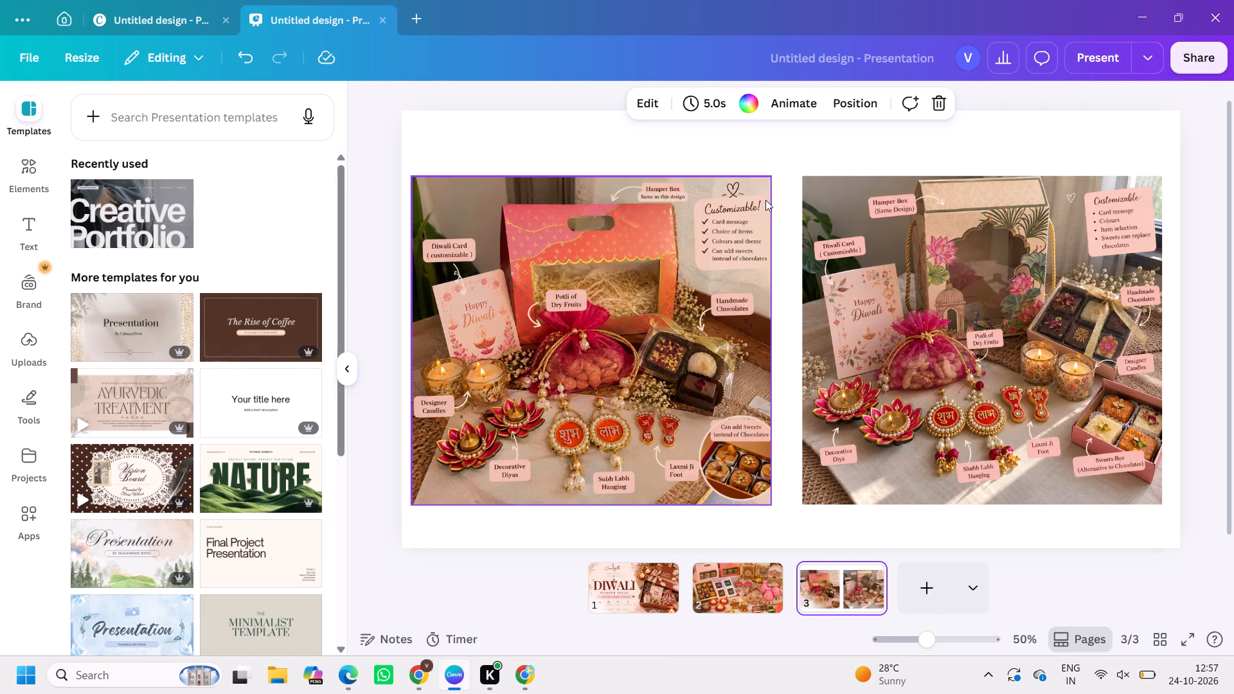
pyautogui.click(763, 162)
pyautogui.hotkey('ctrl', 'v')
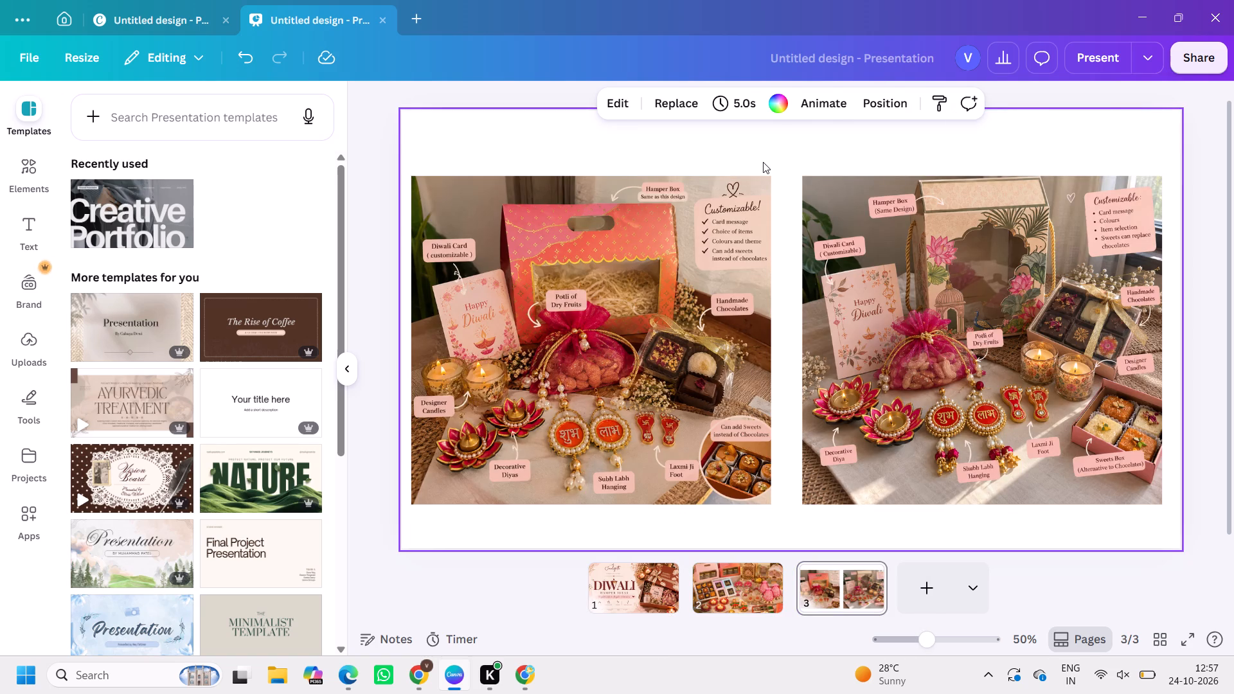
# Place the pasted "HAMPER IDEAS" heading near the top centre of page 3, above the two hamper images.
pyautogui.click(629, 416)
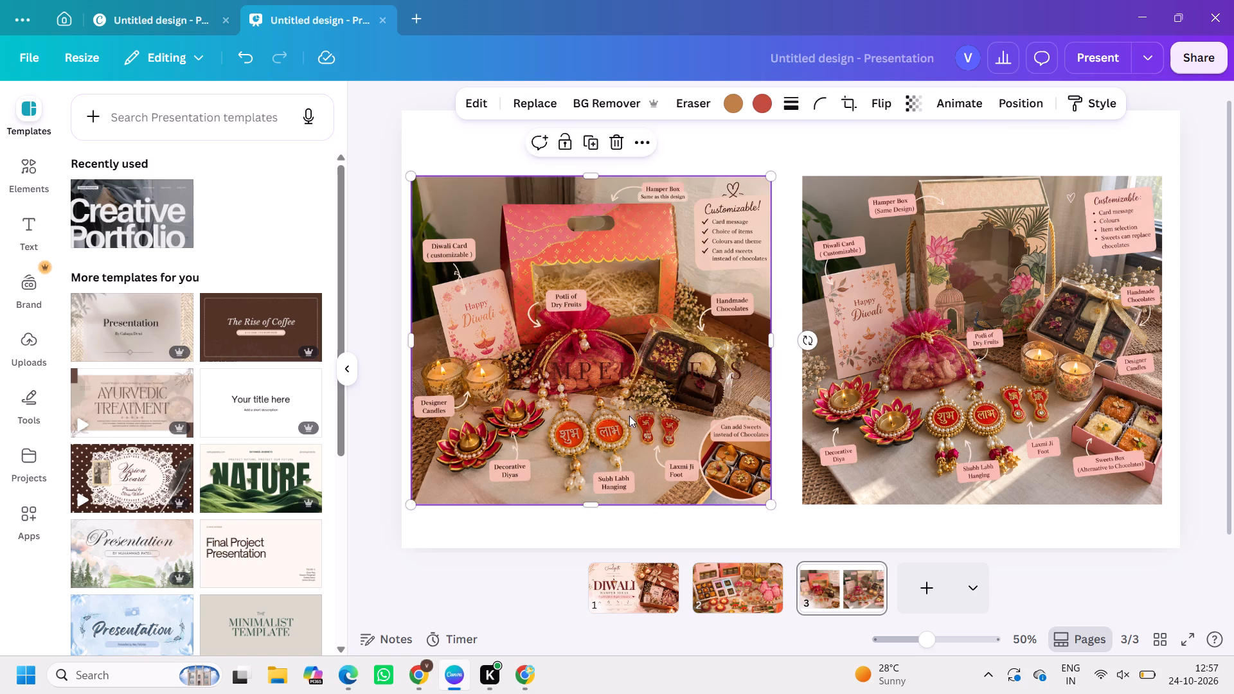
pyautogui.hotkey('ctrl', 'z')
pyautogui.click(632, 363)
pyautogui.moveTo(636, 422); pyautogui.dragTo(784, 191)
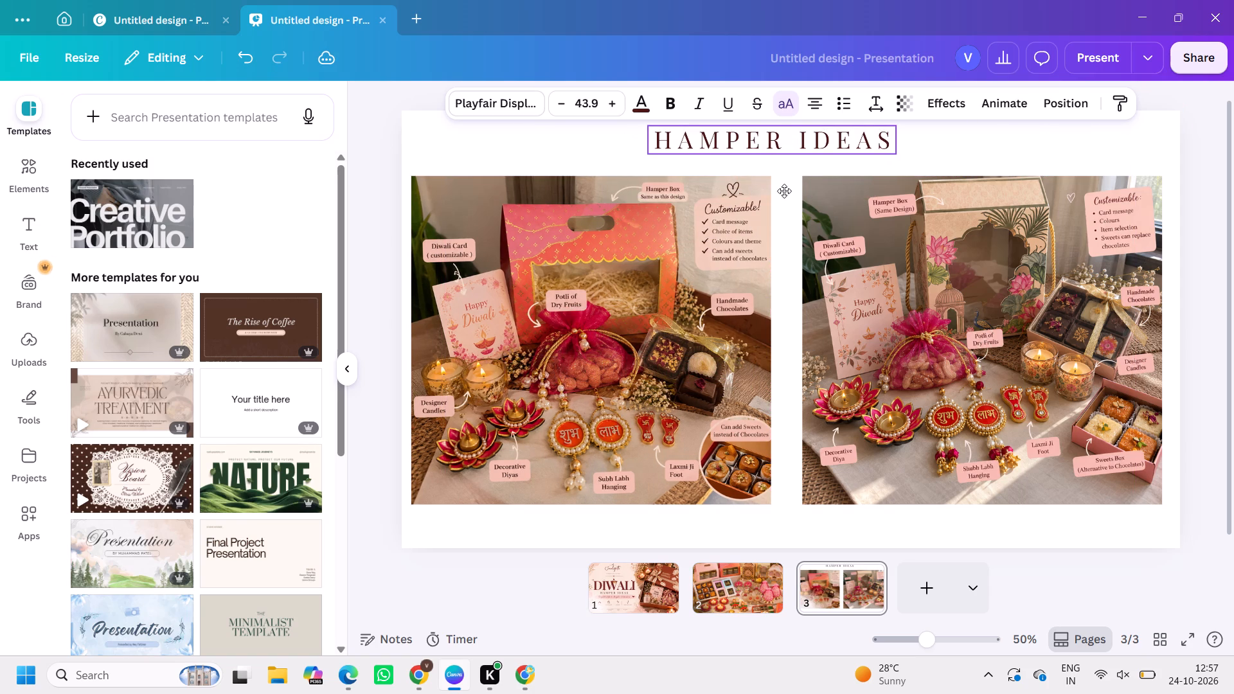
pyautogui.moveTo(784, 191); pyautogui.dragTo(784, 195)
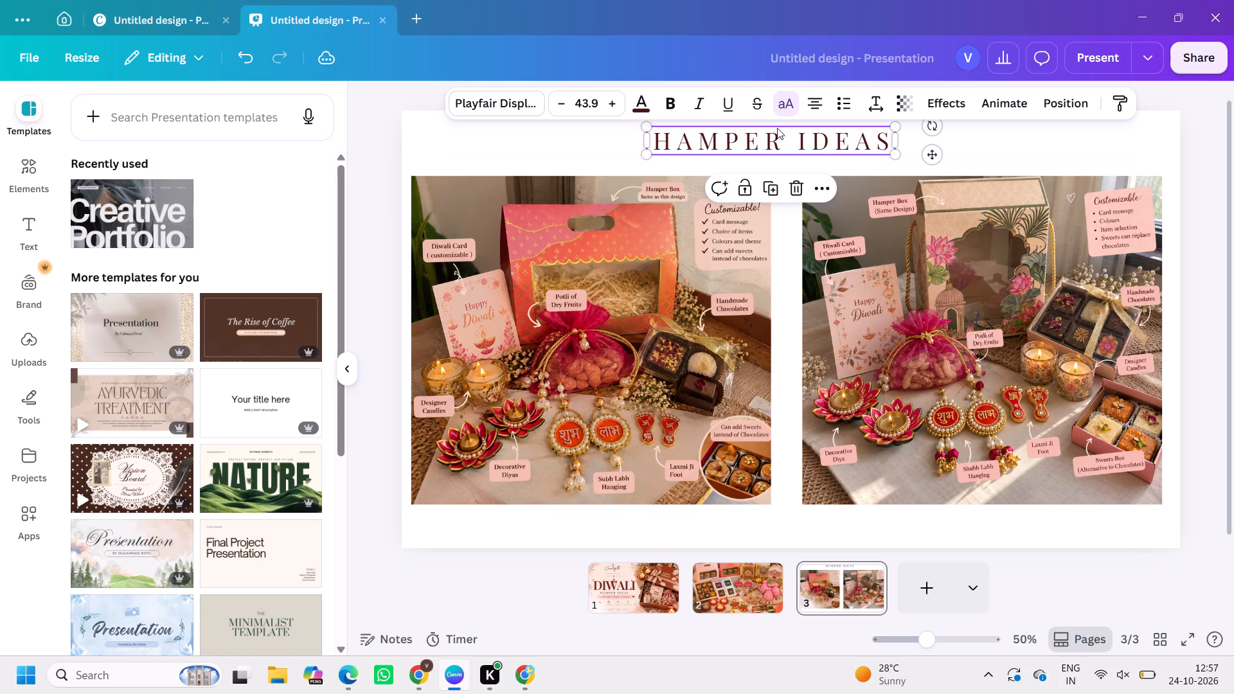
# Change the page 3 heading text to "Our Hampers".
pyautogui.doubleClick(782, 135)
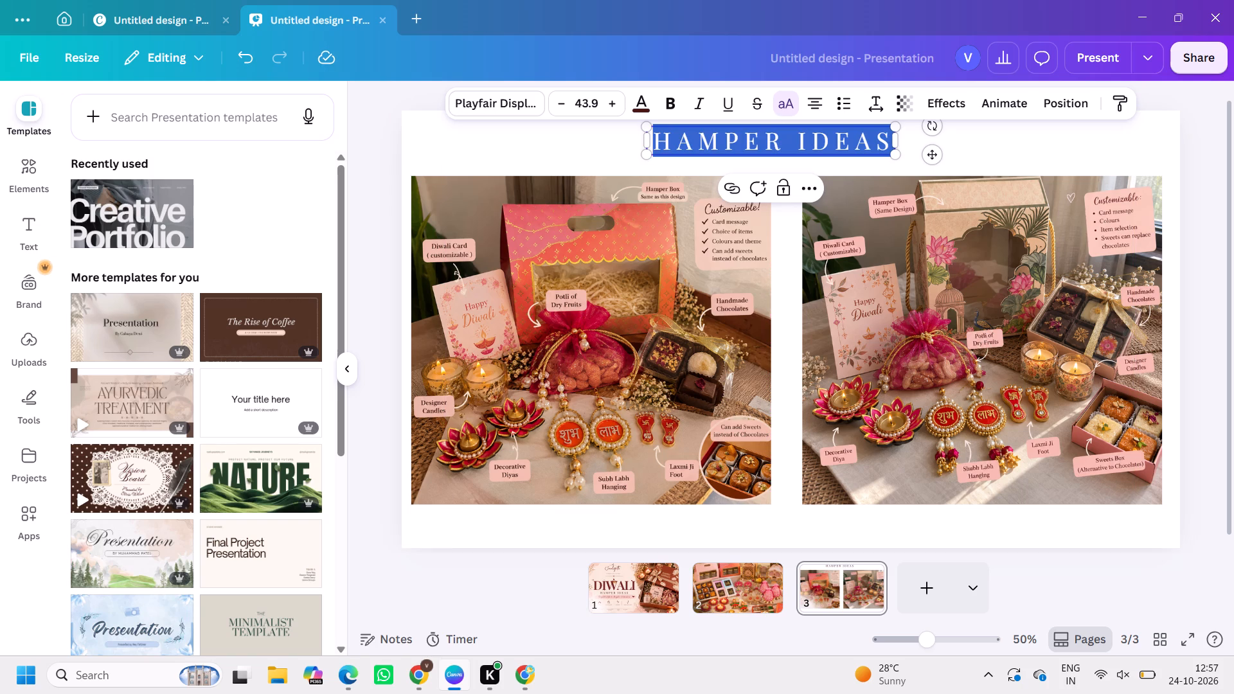
pyautogui.hotkey('shift', 'o')
pyautogui.write('ur Hamper')
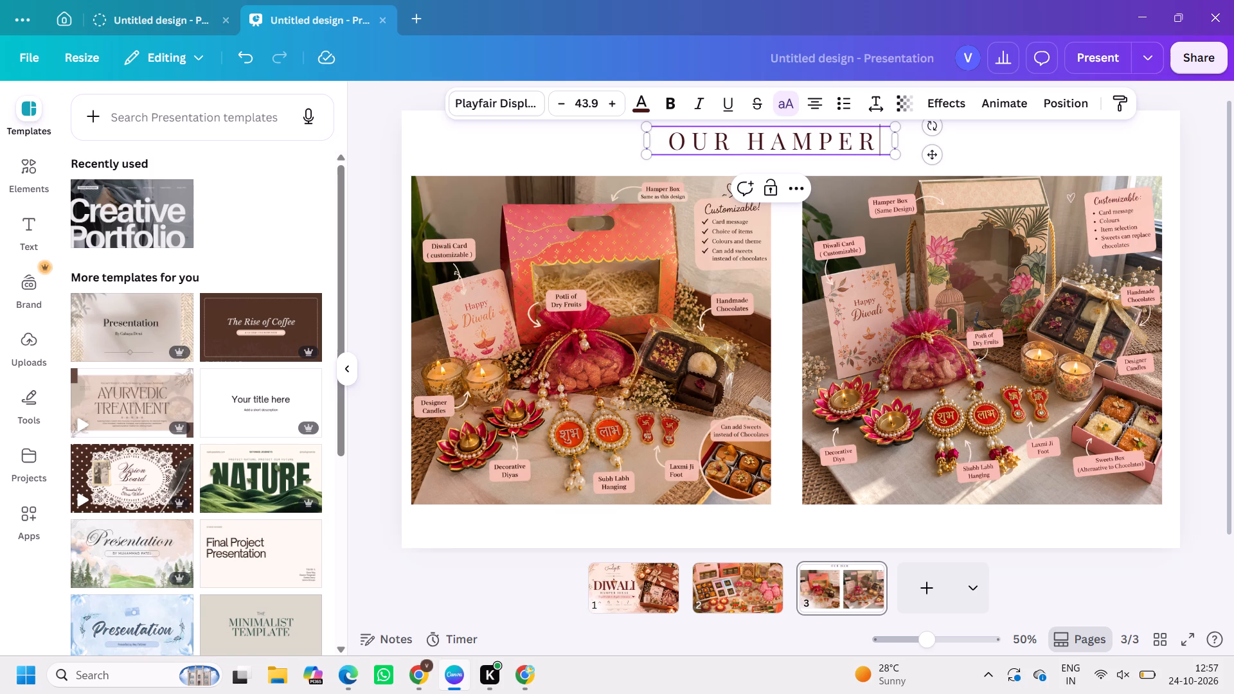
pyautogui.press('s')
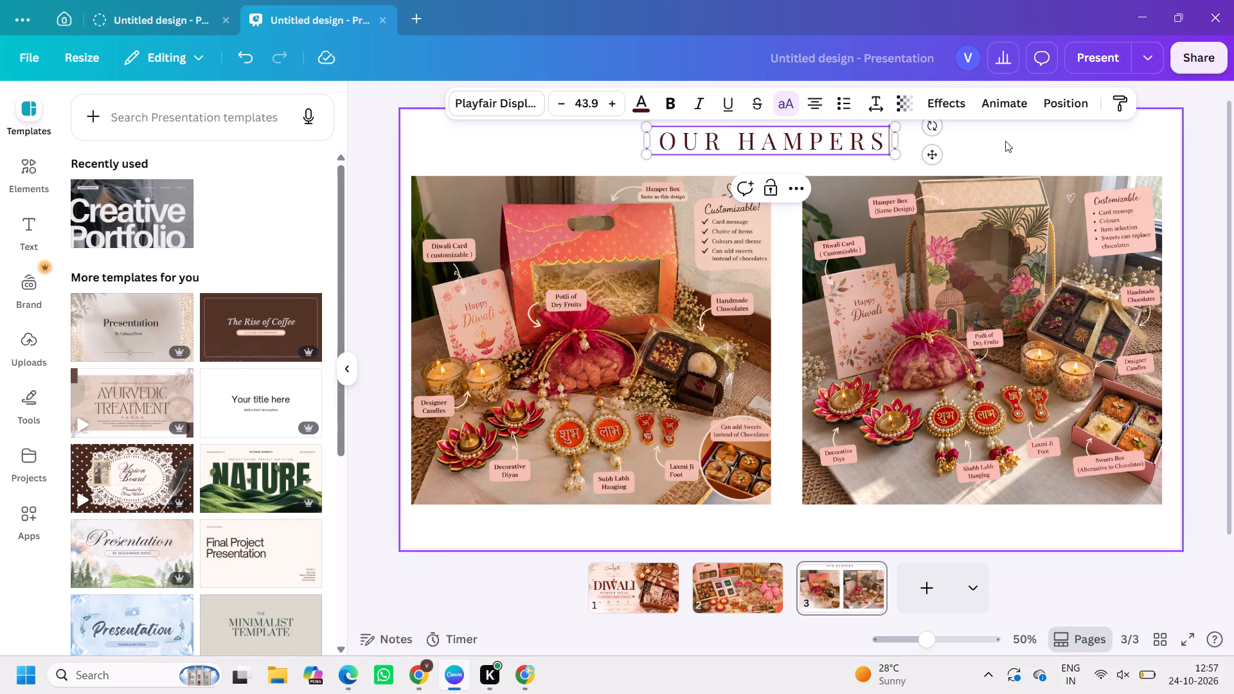
pyautogui.click(1005, 141)
# Split the page 2 background image of sweets, diyas and gift boxes into editable layers with Magic Layers.
pyautogui.click(733, 598)
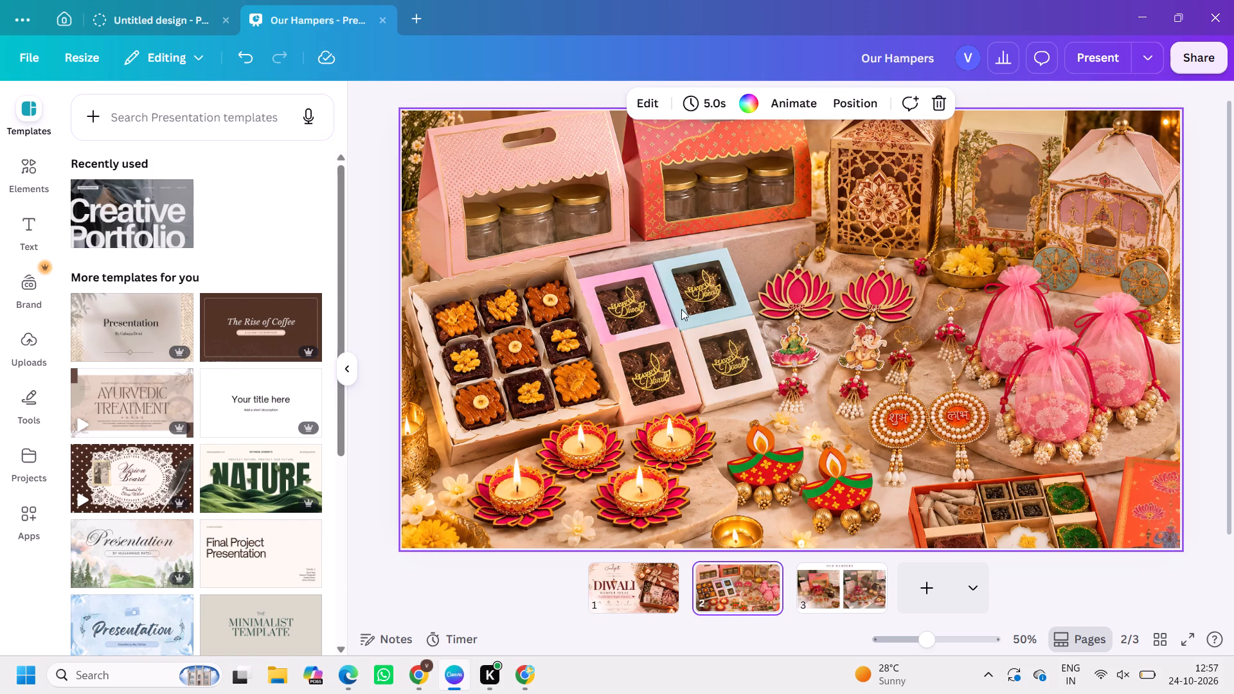
pyautogui.rightClick(681, 309)
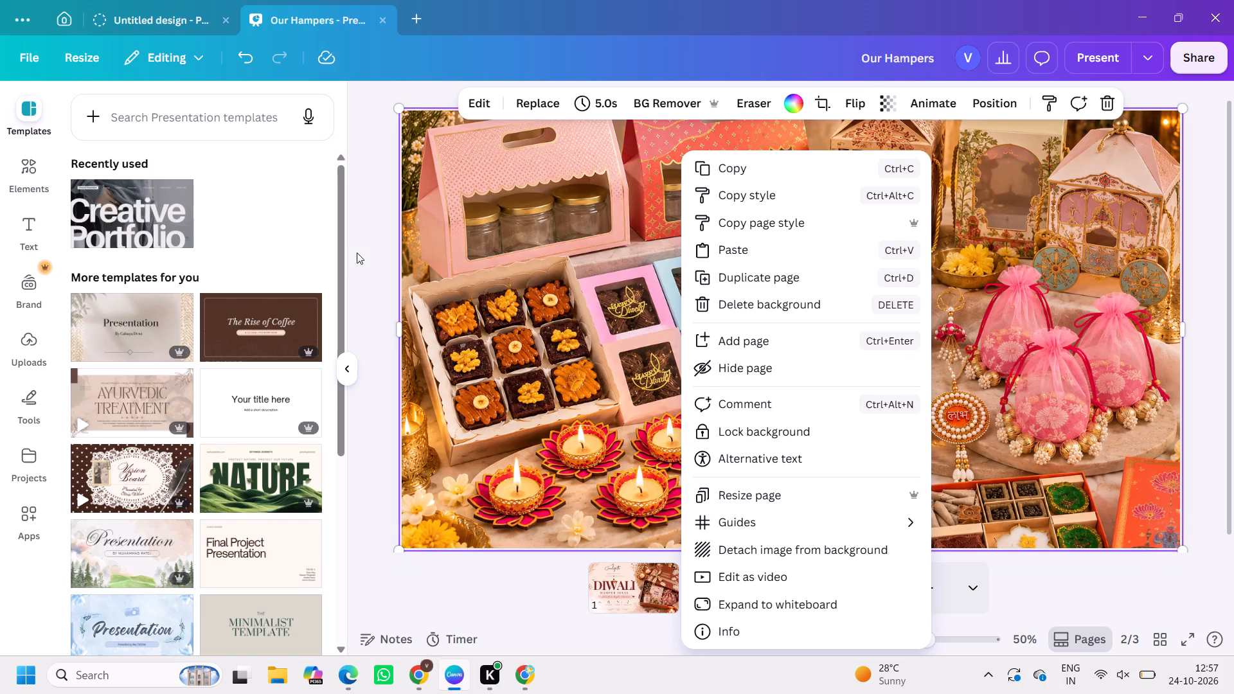
pyautogui.click(481, 100)
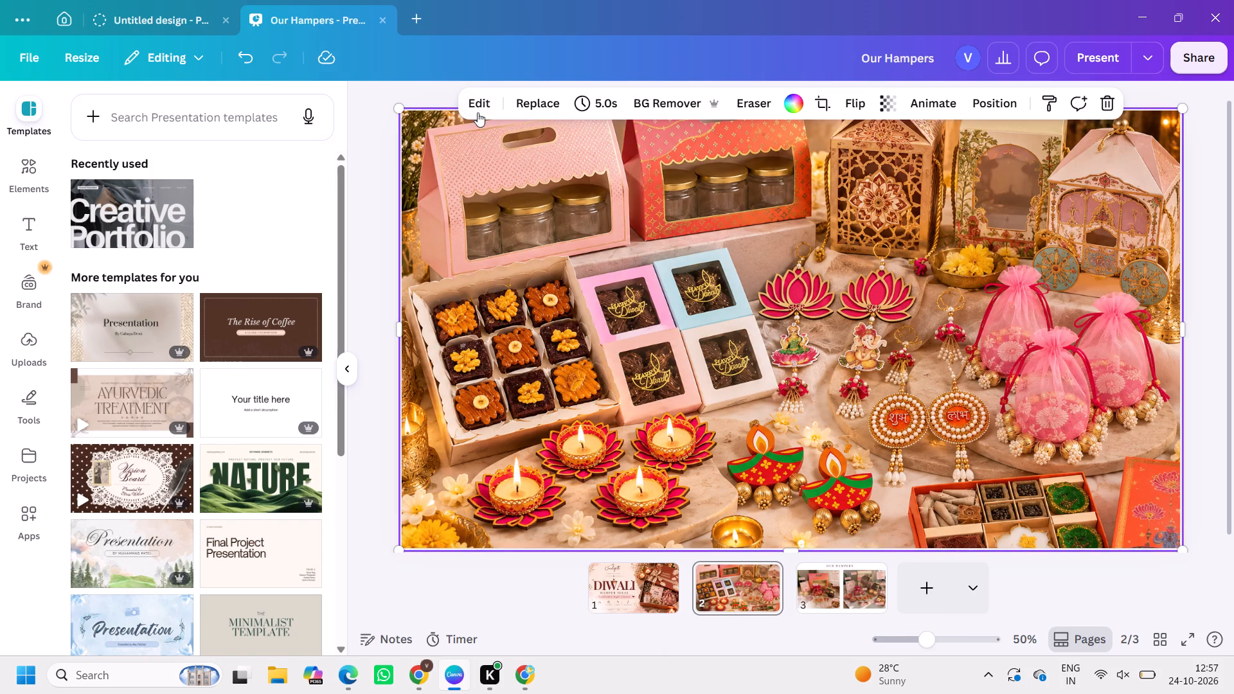
pyautogui.click(478, 114)
pyautogui.click(512, 182)
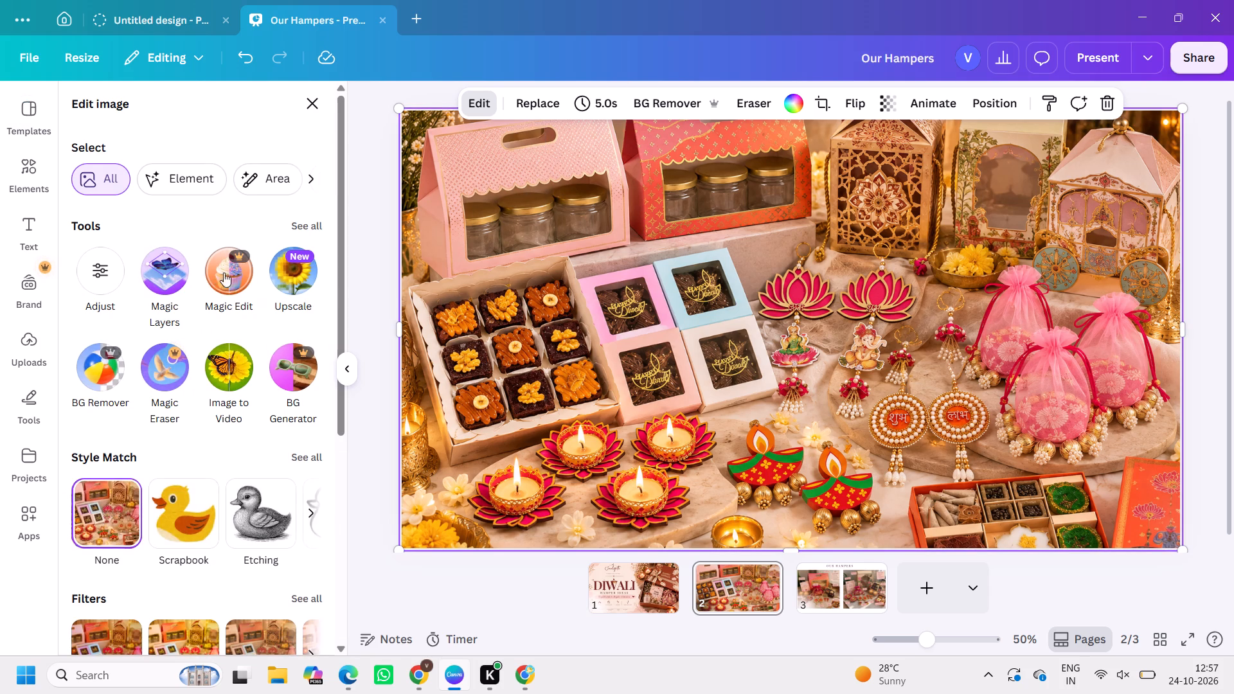
pyautogui.click(175, 272)
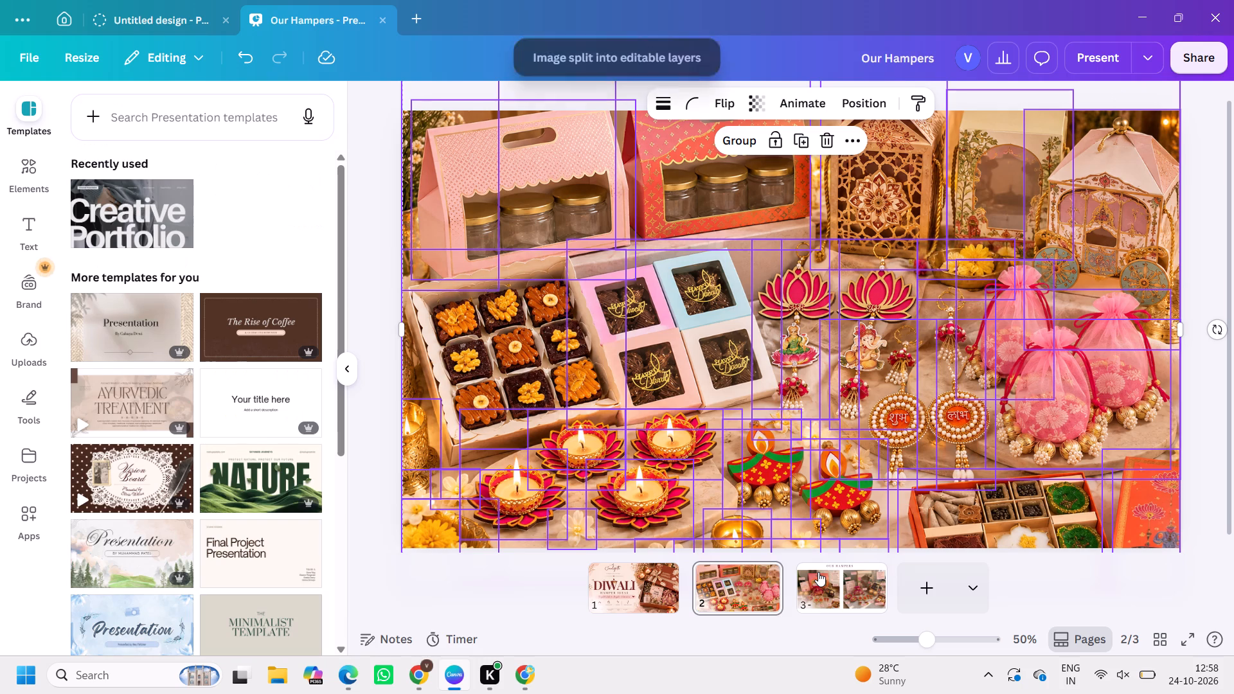
pyautogui.click(532, 599)
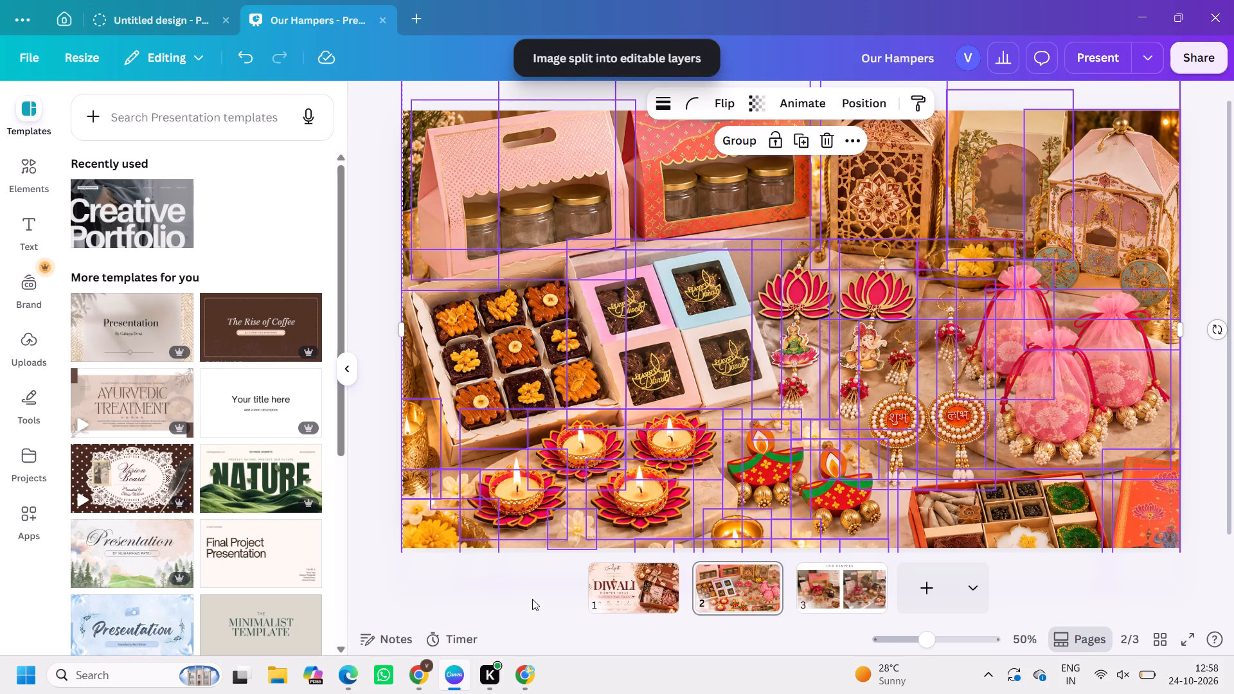
pyautogui.click(467, 594)
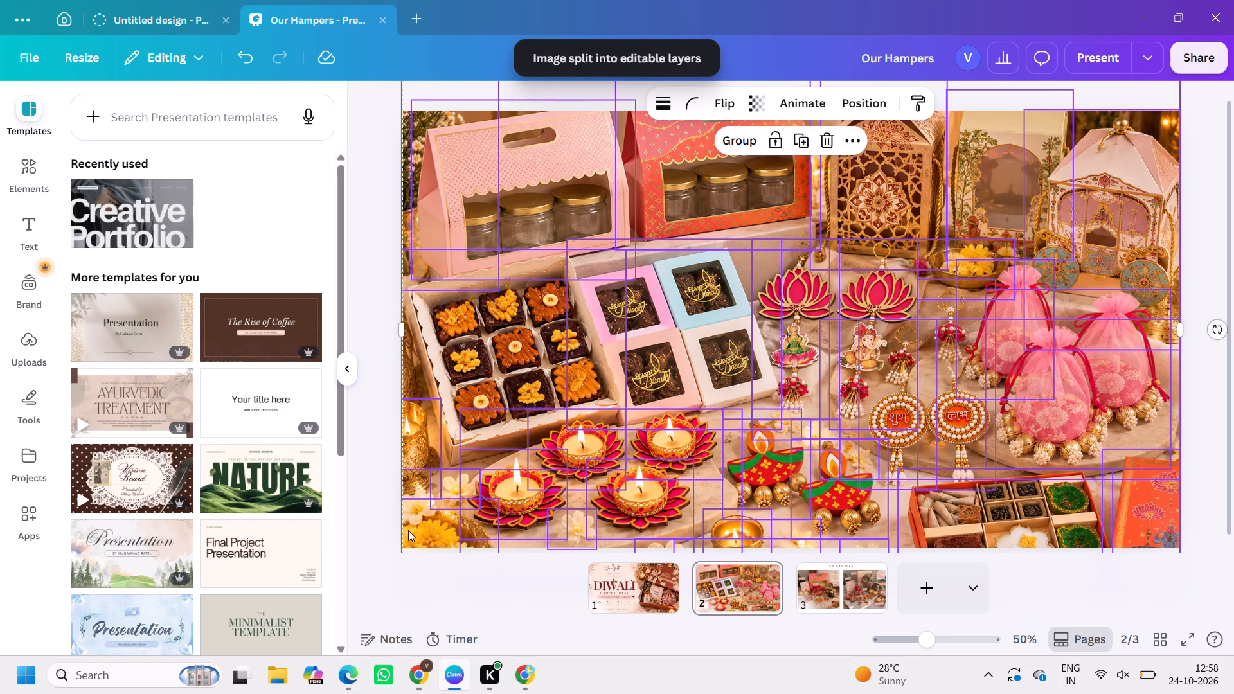
pyautogui.click(407, 532)
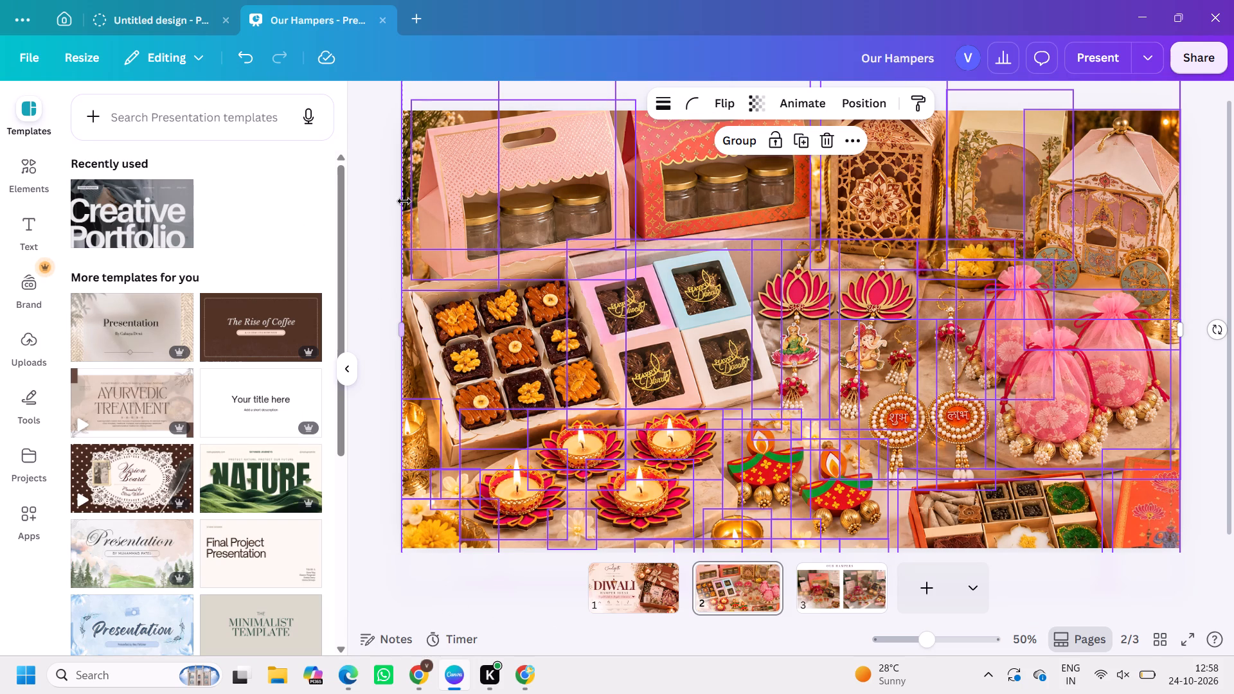
pyautogui.click(400, 138)
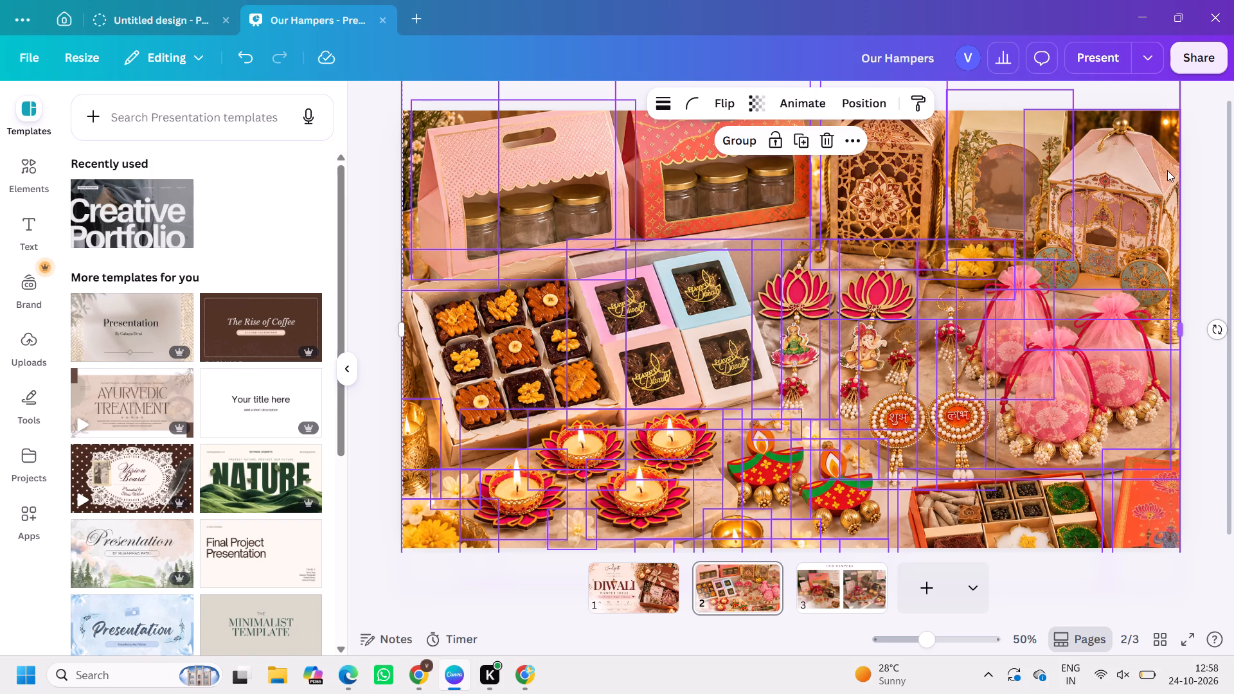
pyautogui.click(1167, 170)
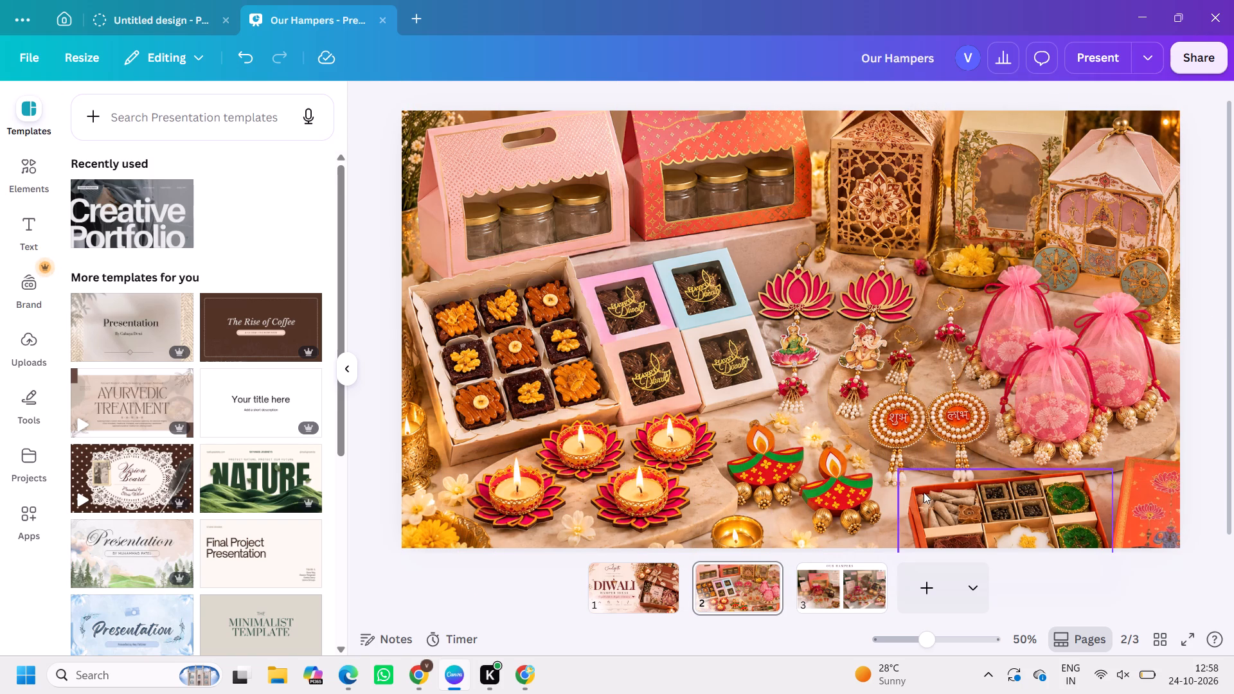
# Return to the "Our Hampers" slide on page 3 and collapse the template browser beside the canvas.
pyautogui.click(841, 585)
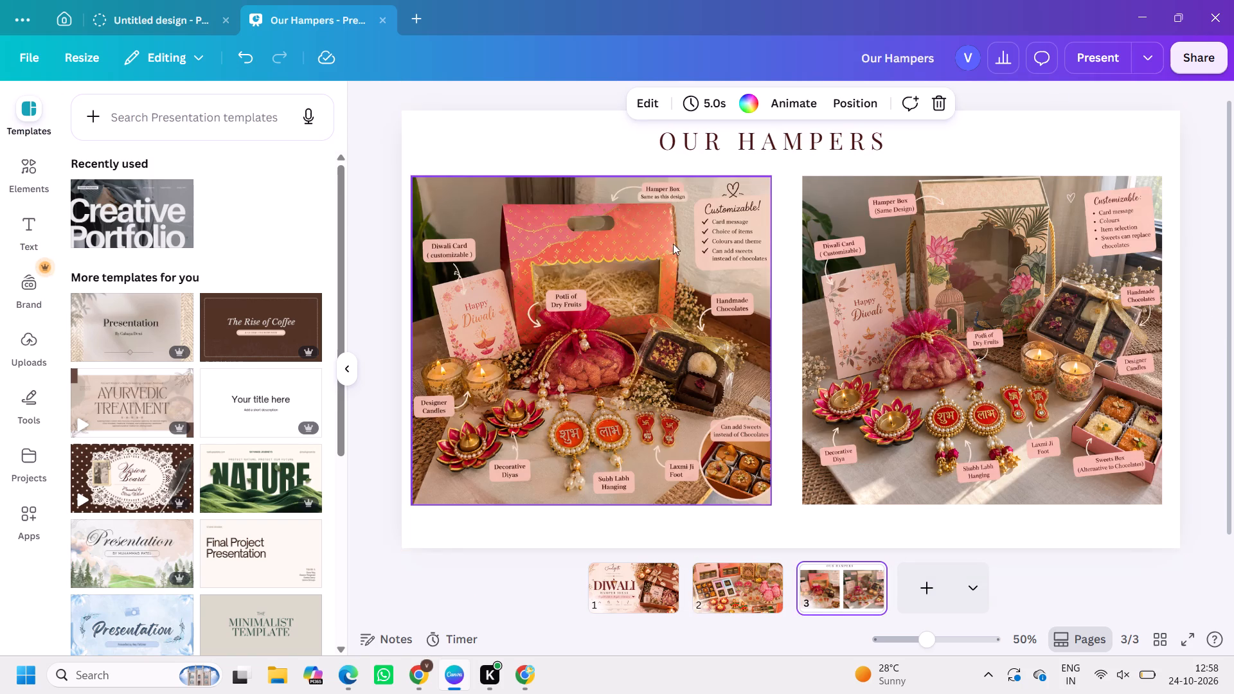
pyautogui.click(520, 142)
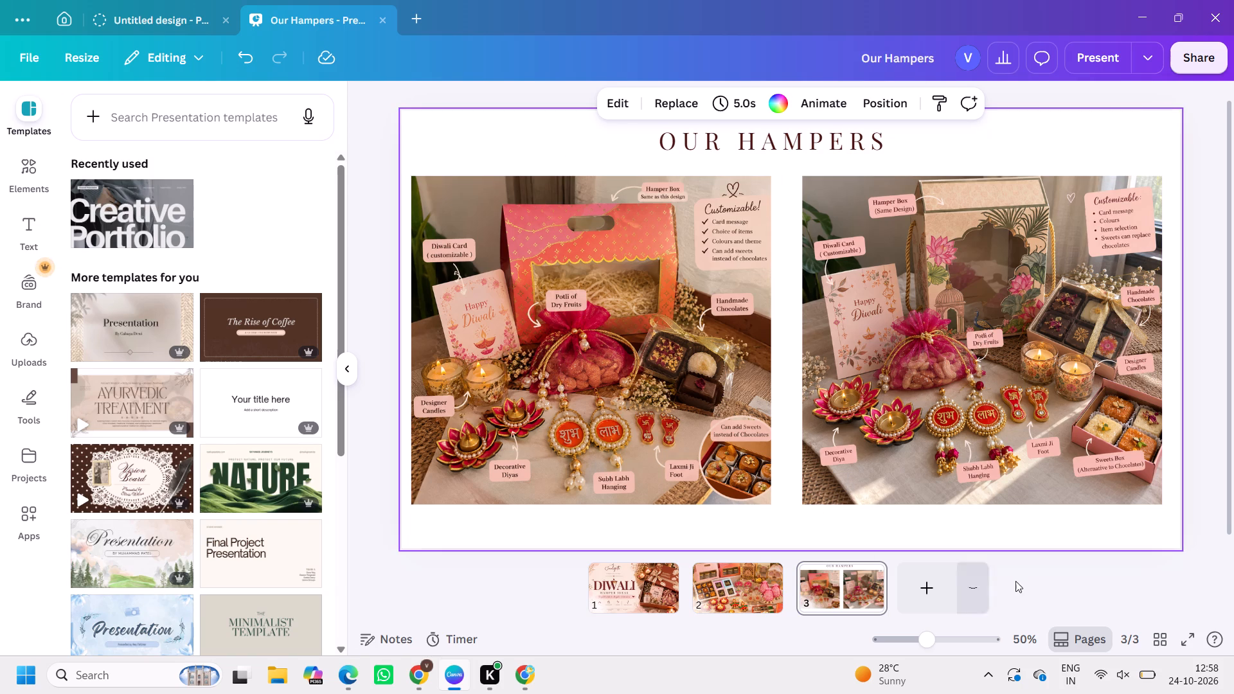
pyautogui.click(1044, 587)
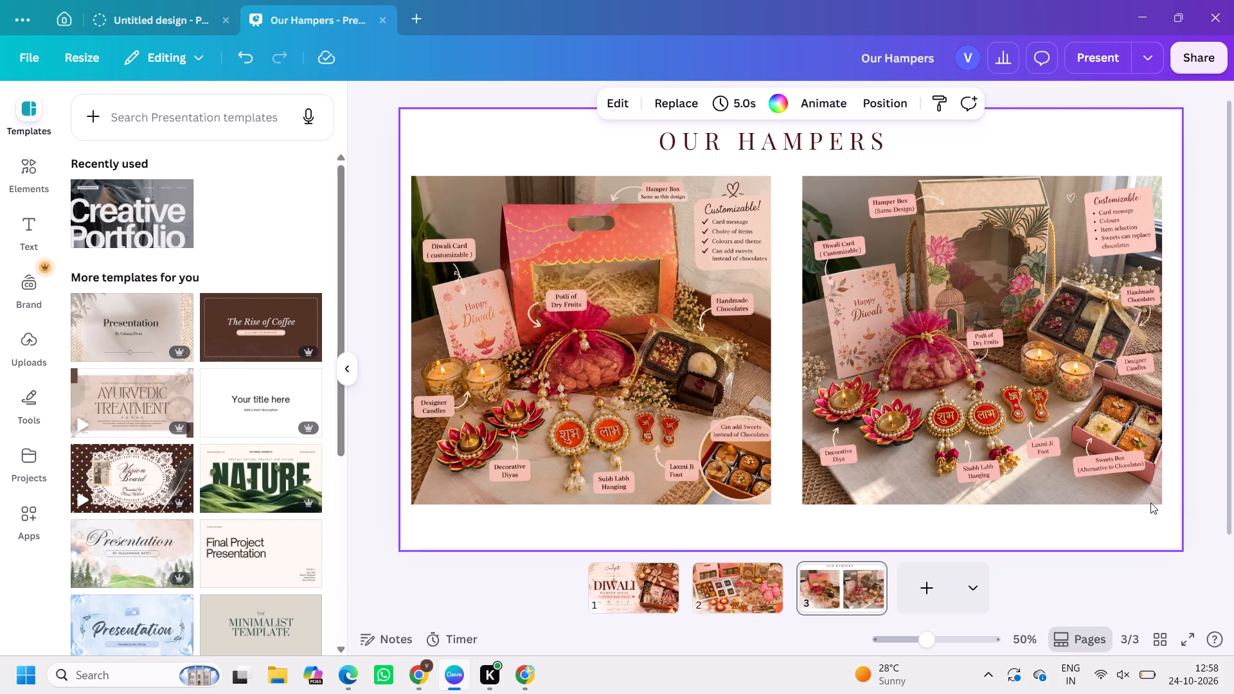
pyautogui.click(1193, 489)
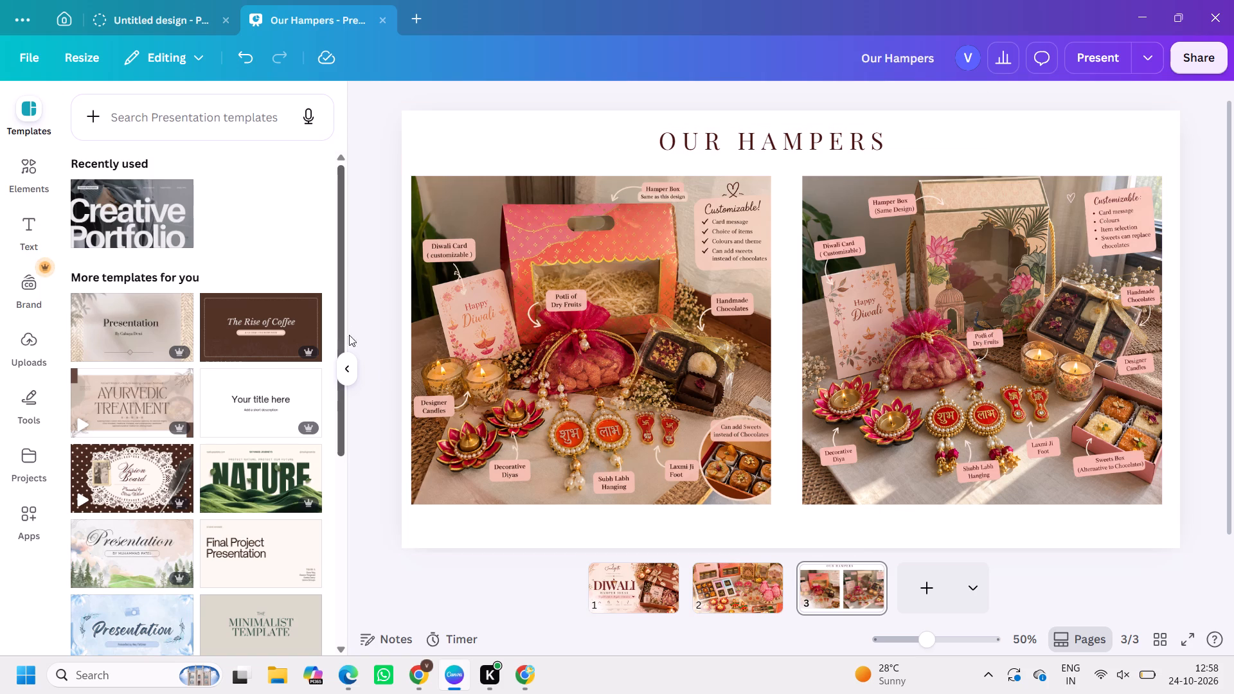
pyautogui.click(345, 361)
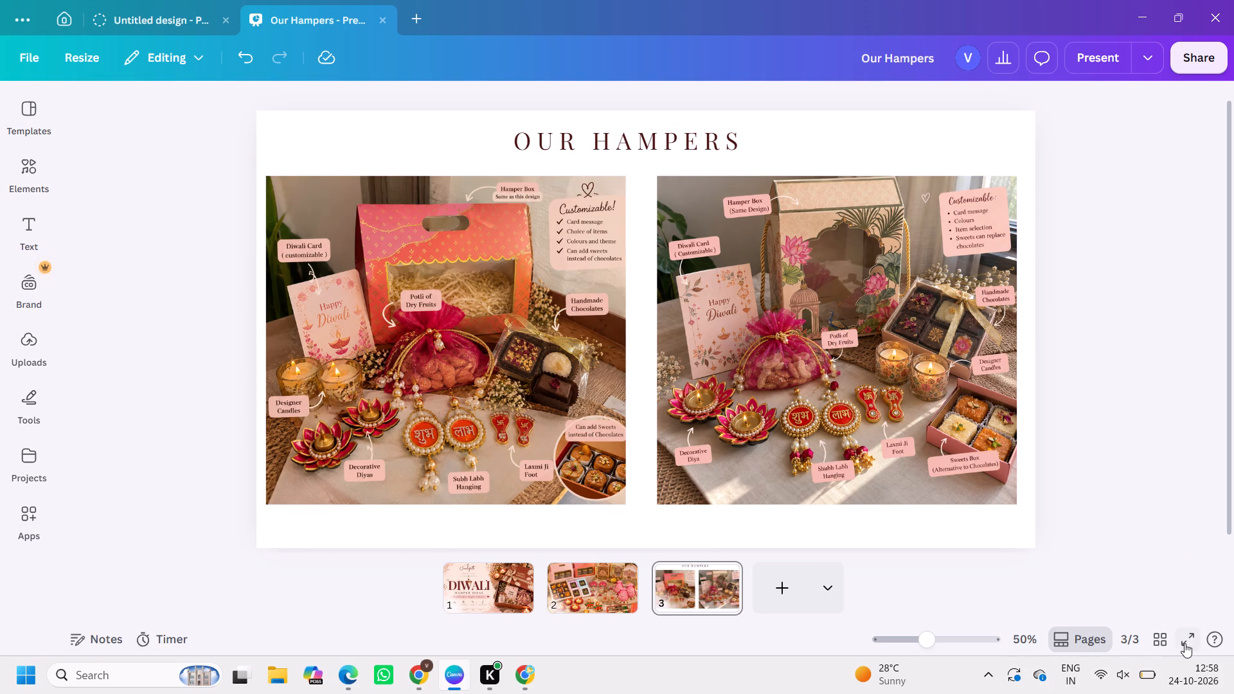
# Go back to the Diwali cover slide on page 1.
pyautogui.click(491, 605)
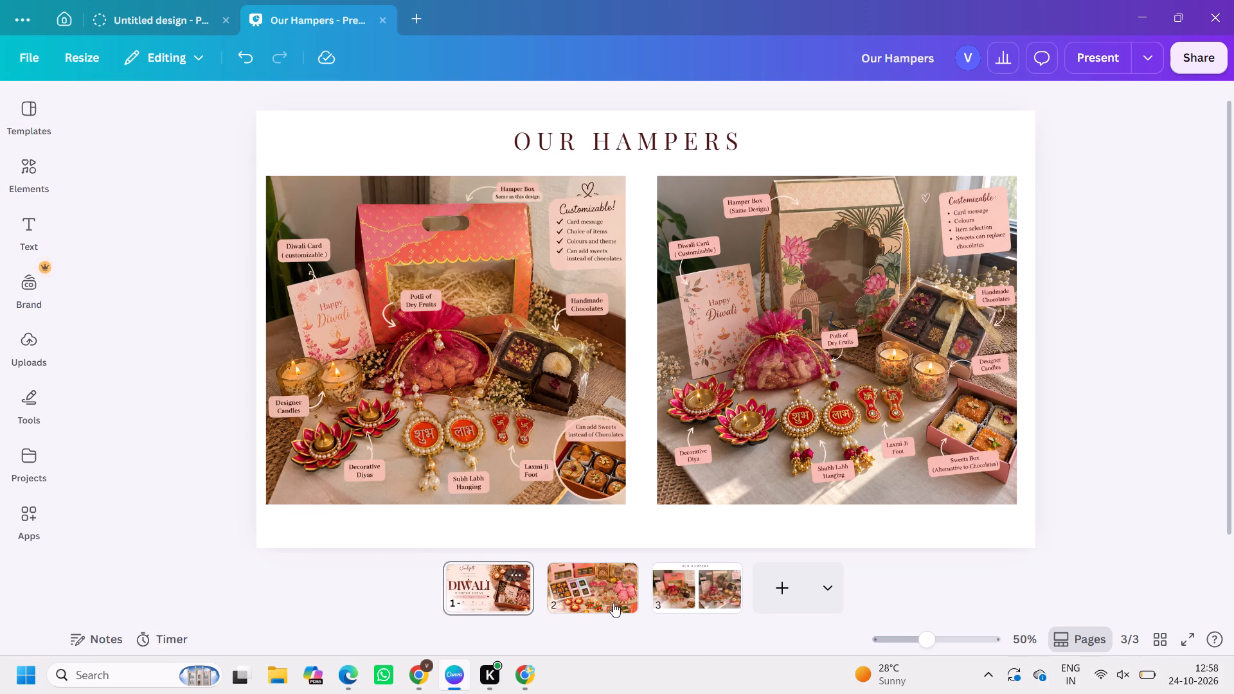
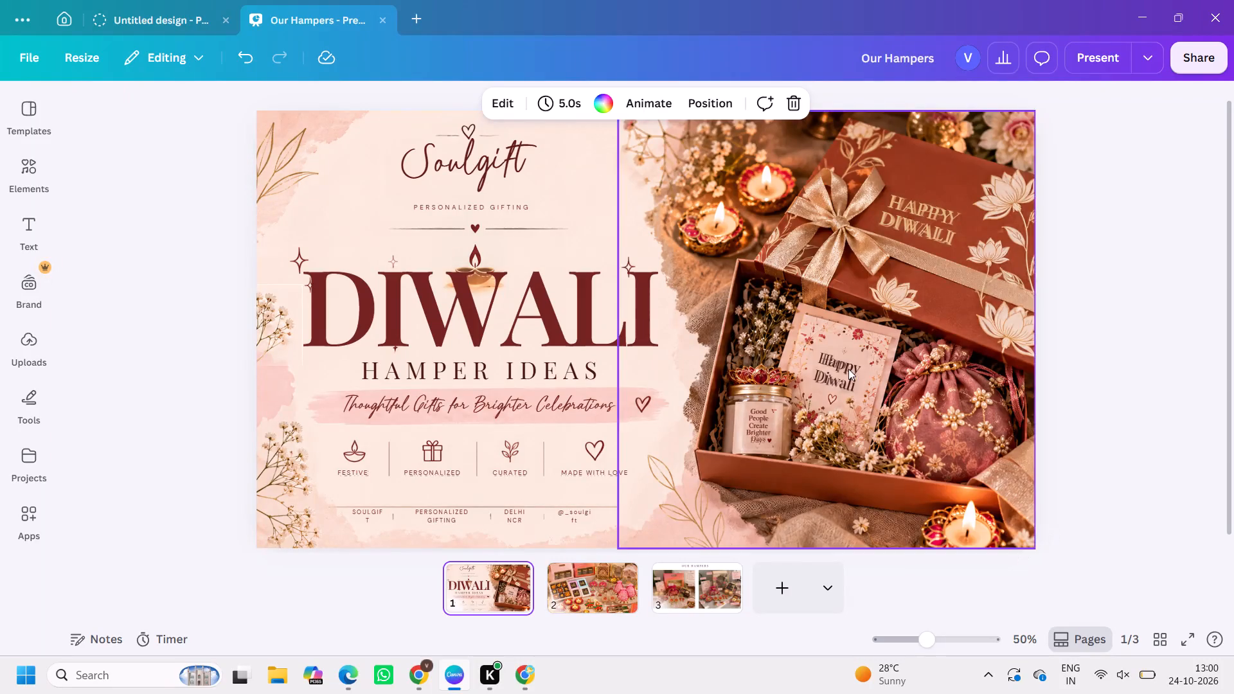
# Review the page 2 gift items slide and go on to the "Our Hampers" slide on page 3.
pyautogui.click(610, 584)
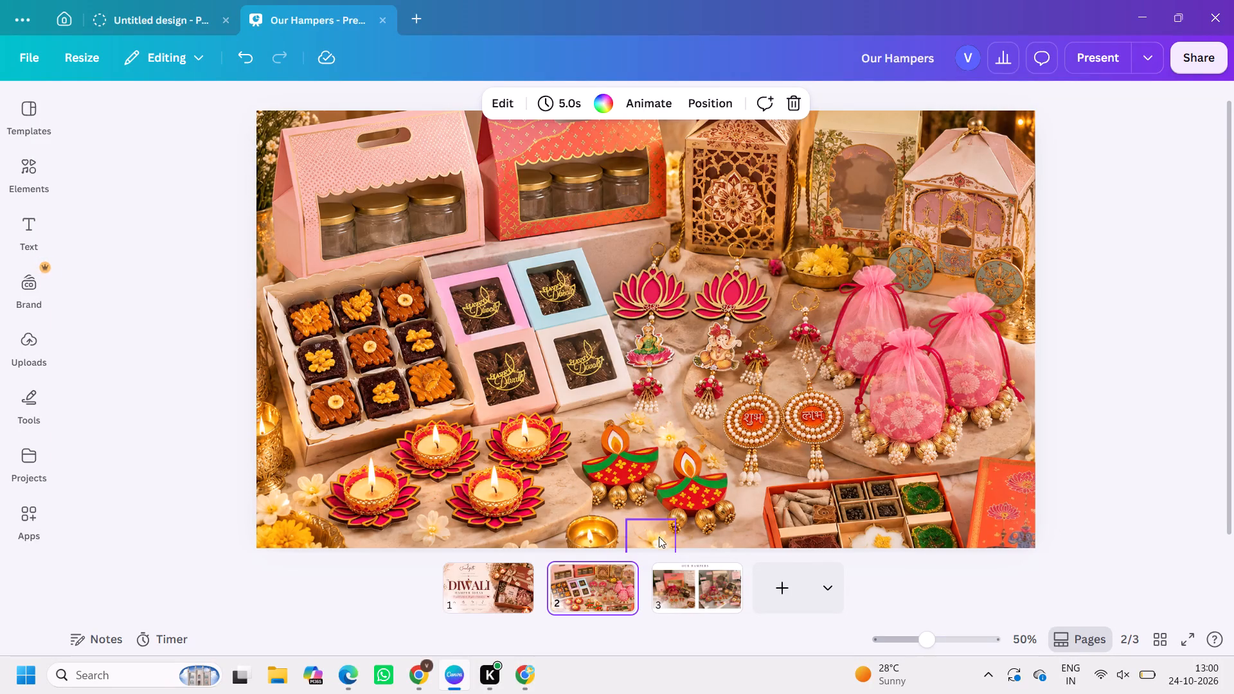
pyautogui.click(674, 569)
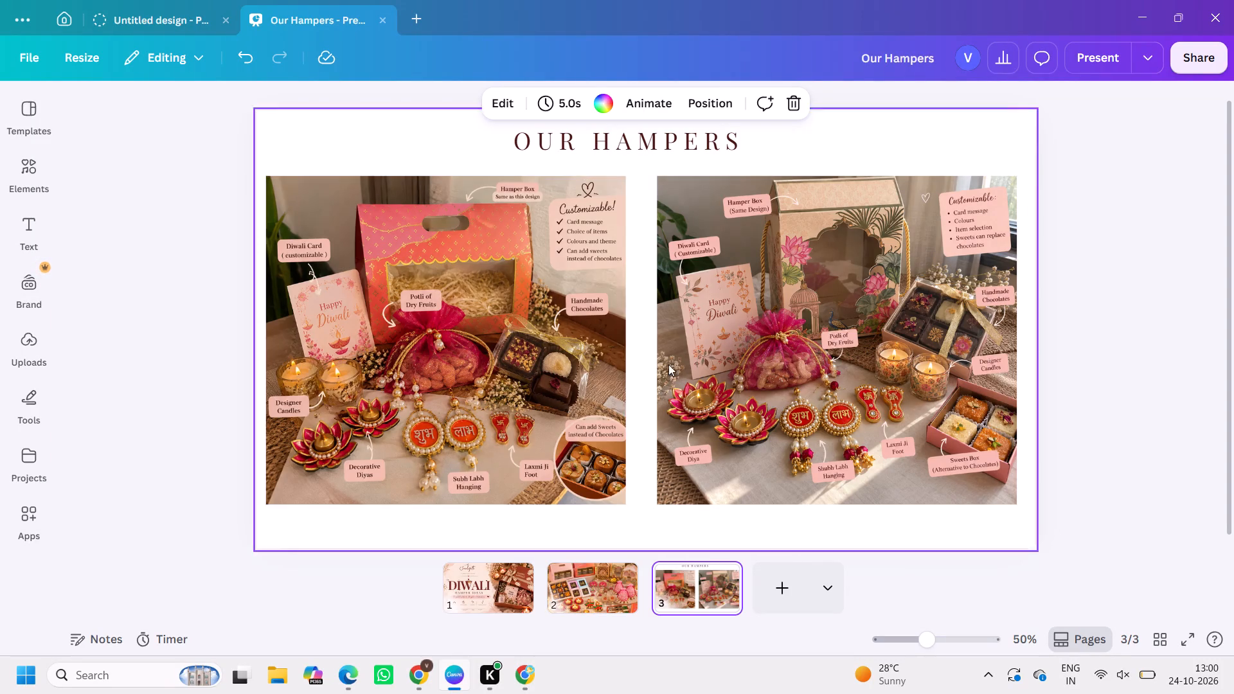